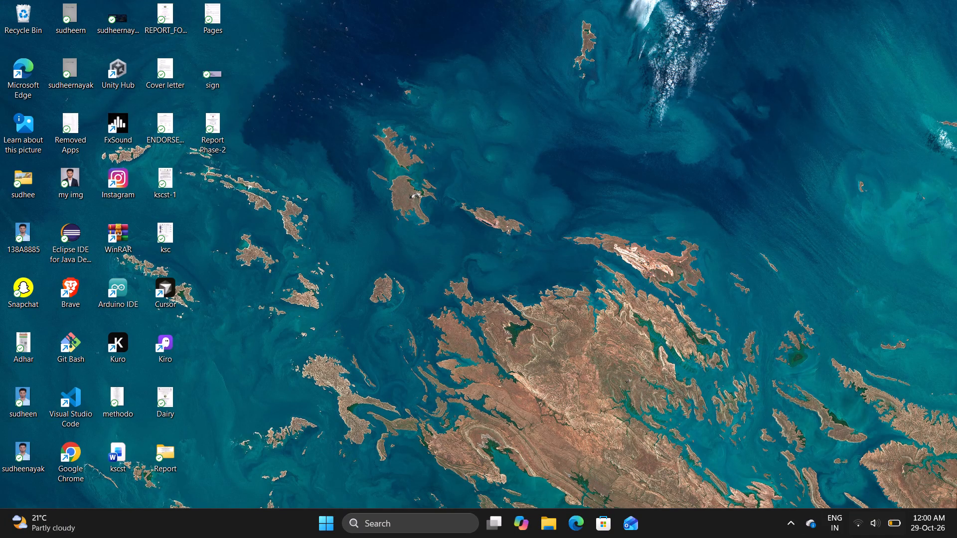
Refresh the available Wi-Fi networks and connect to the Harry_Potter network.
left_click(874, 524)
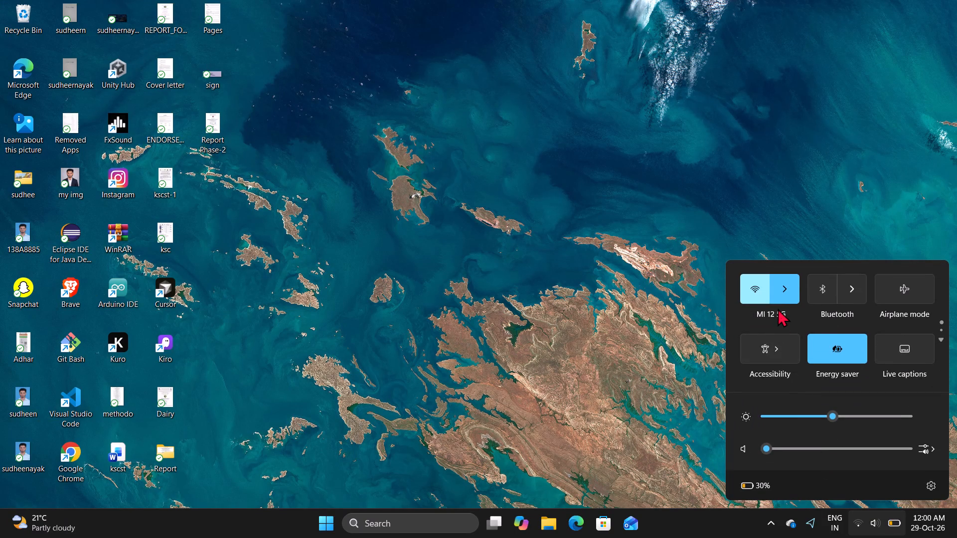
left_click(778, 302)
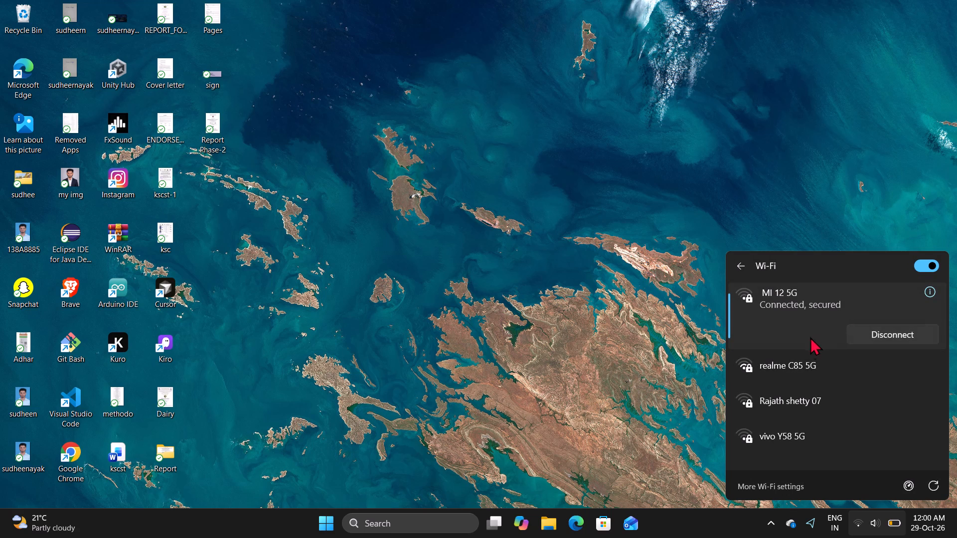
scroll(786, 401, "down", 3)
scroll(786, 401, "up", 5)
left_click(925, 490)
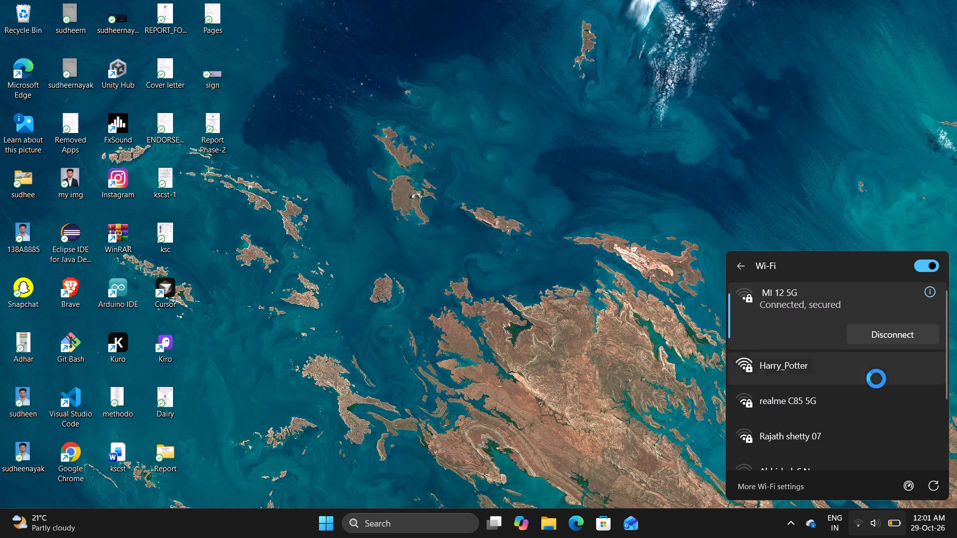
left_click(844, 374)
left_click(882, 392)
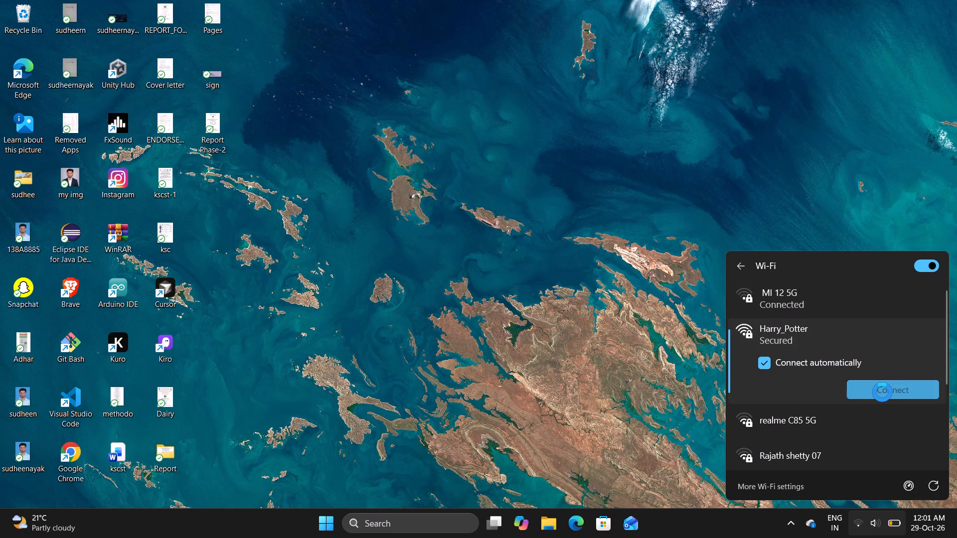
left_click(511, 217)
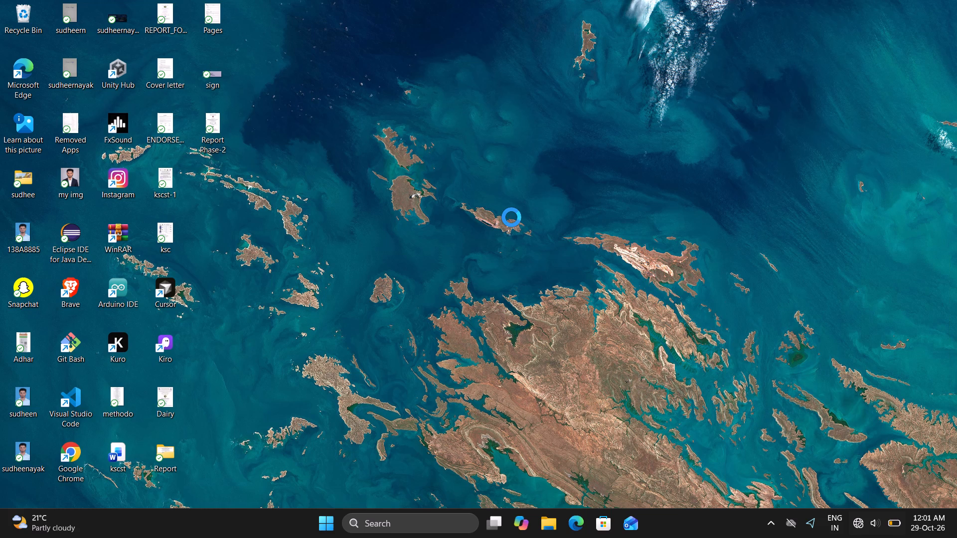
right_click(511, 217)
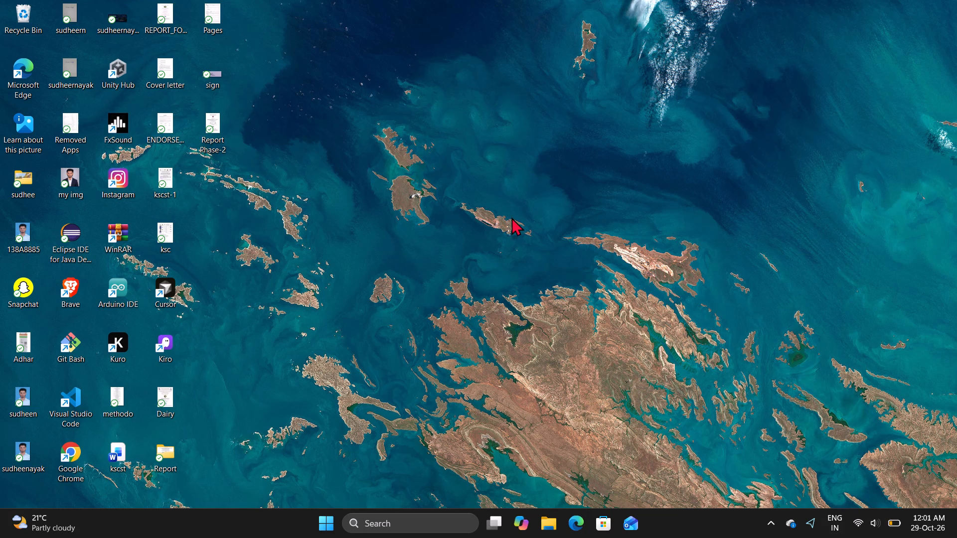
left_click(540, 218)
Open Google Chrome and enter "site" as the start of a Google search.
double_click(76, 450)
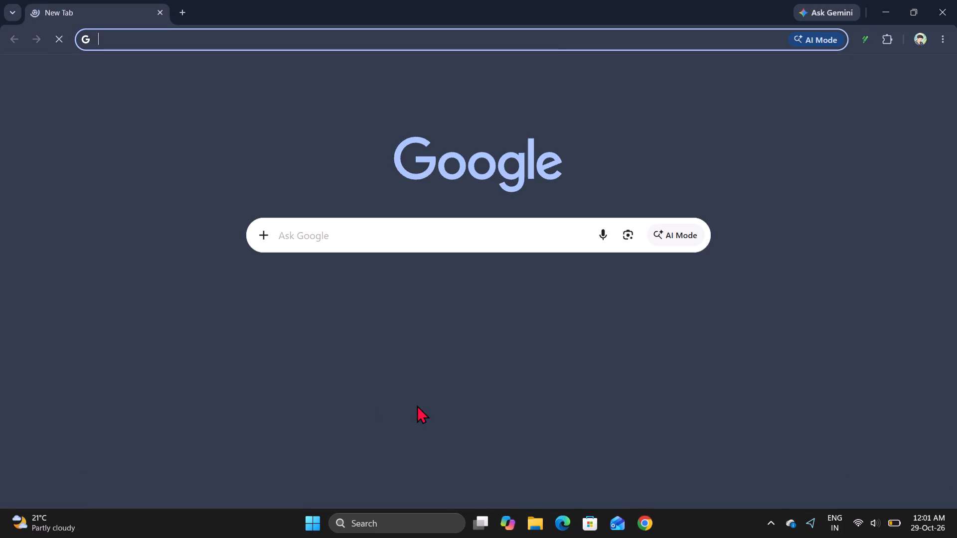
left_click(484, 235)
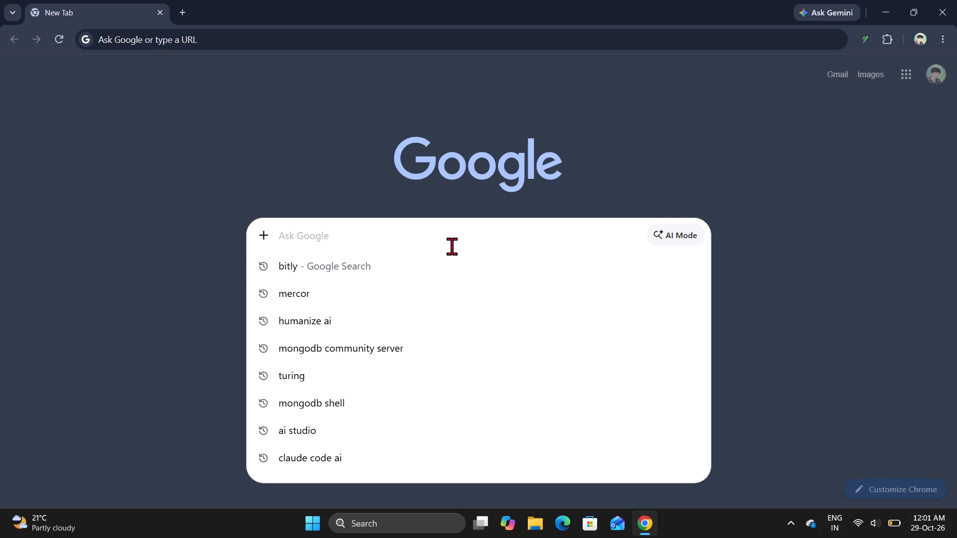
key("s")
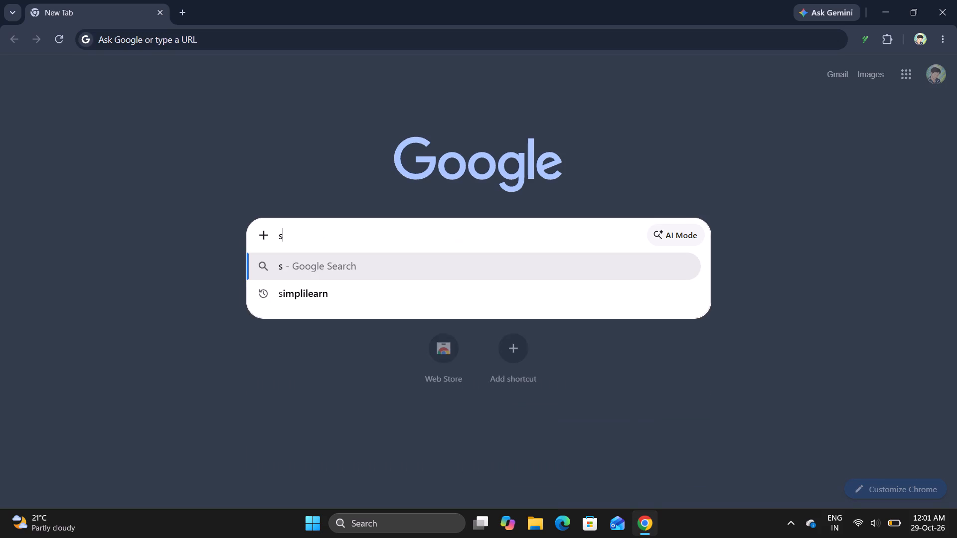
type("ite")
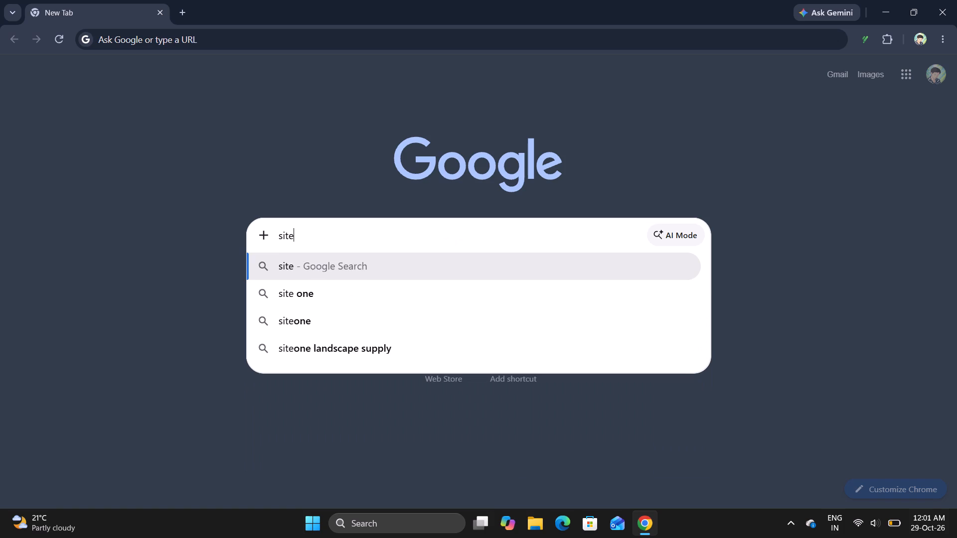
Run the search for "site" and get started with Google Sites through the Free Website Builder result.
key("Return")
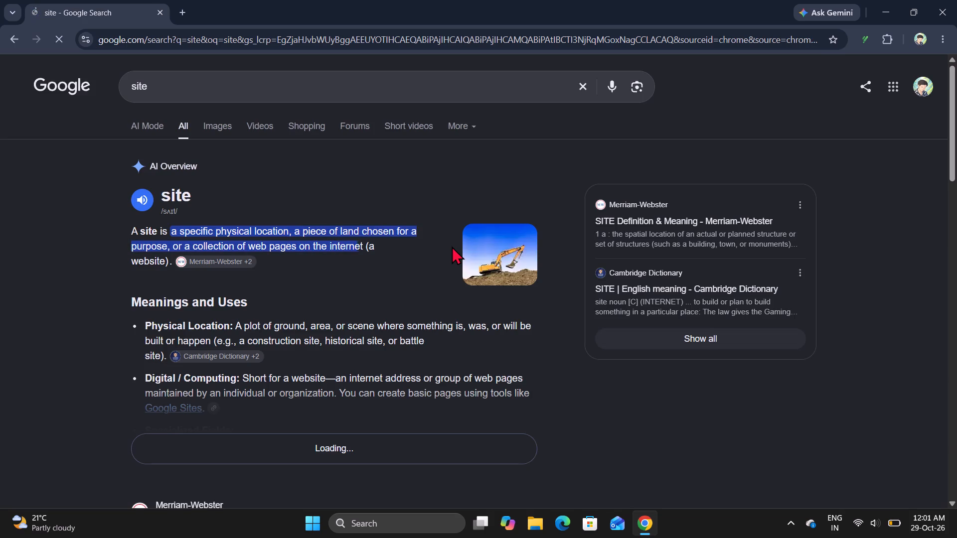
scroll(452, 246, "down", 2)
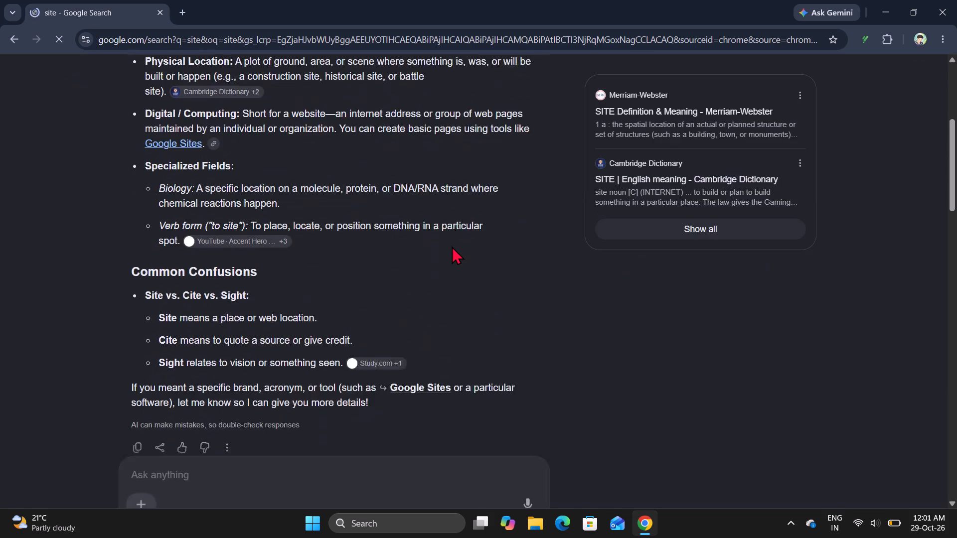
scroll(452, 246, "down", 5)
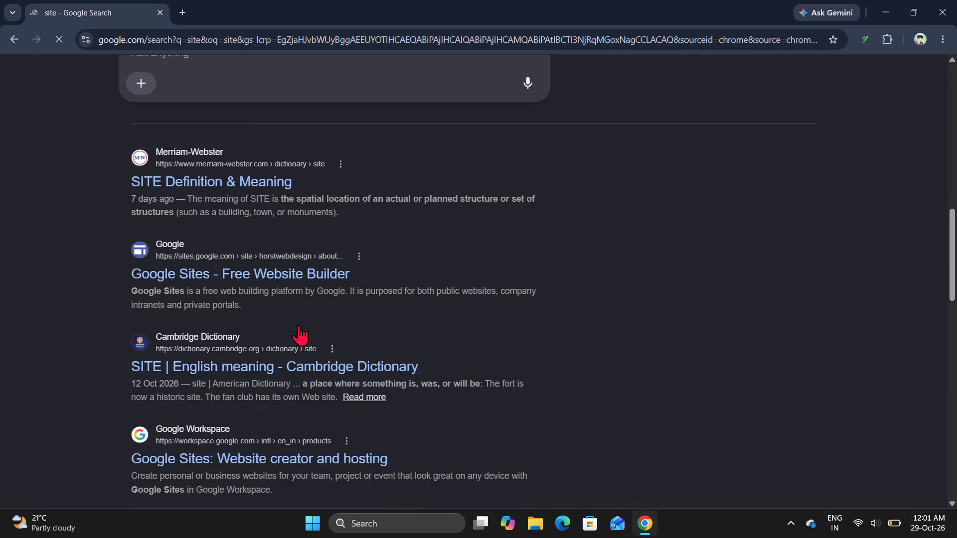
left_click(331, 269)
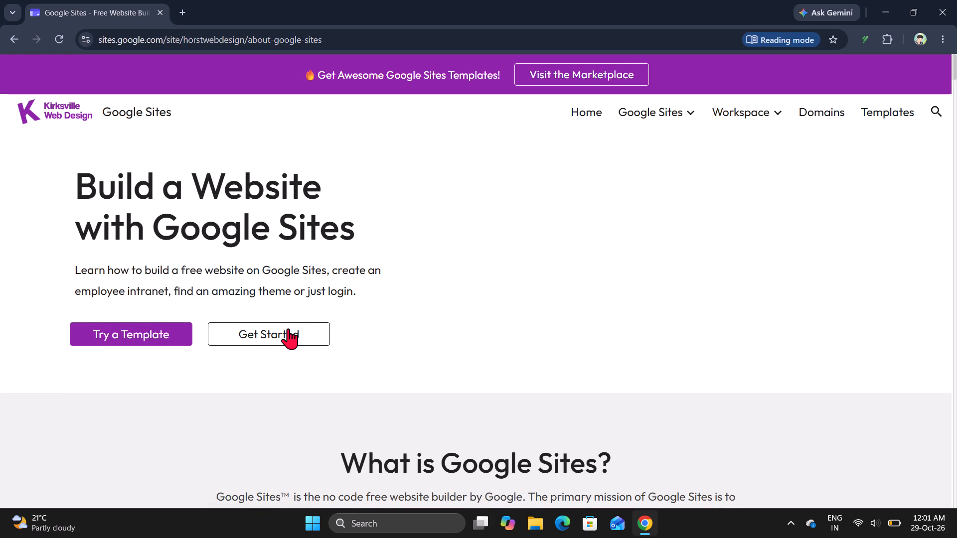
left_click(288, 328)
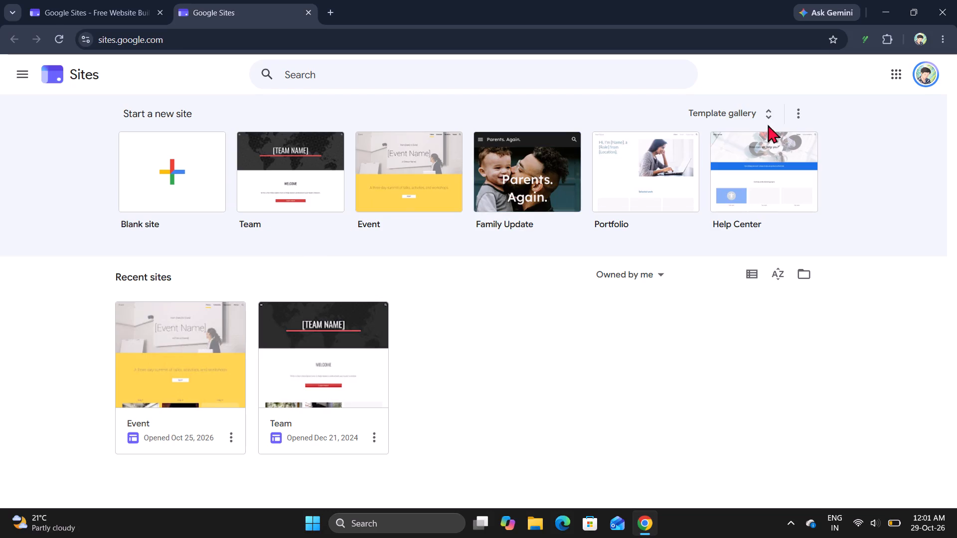
Switch Google Sites to the SN CREATION account.
left_click(924, 79)
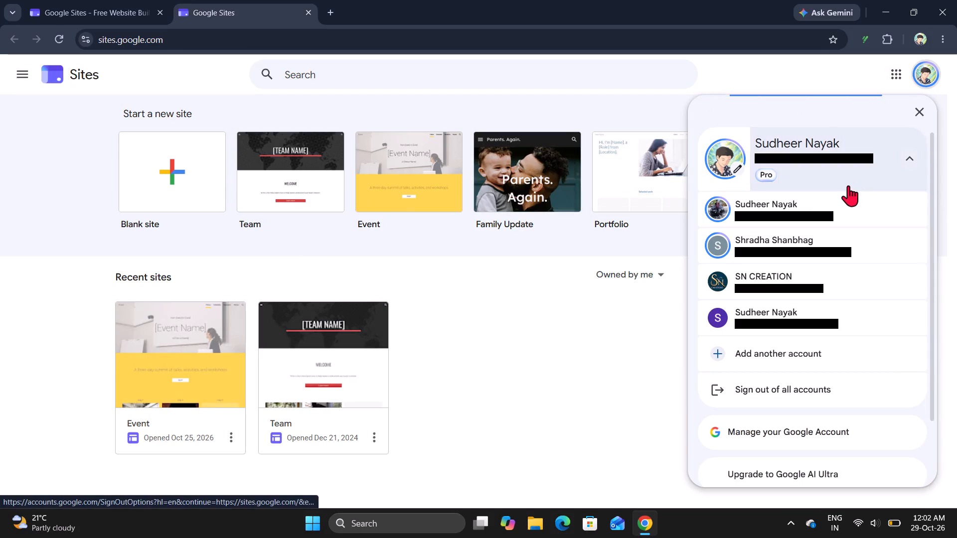
left_click(797, 272)
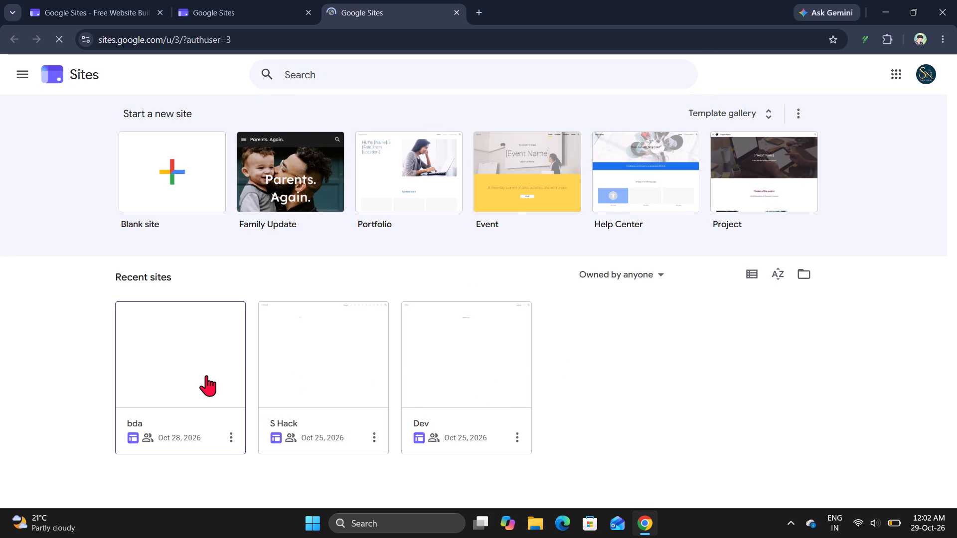
Open the recent site S Hack for editing and go to its page 1.
left_click(317, 367)
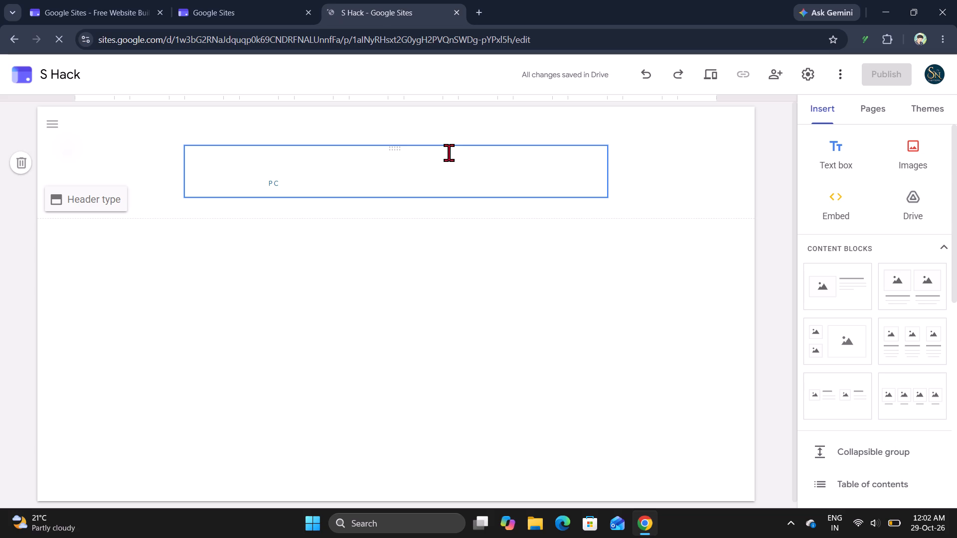
scroll(620, 208, "up", 7)
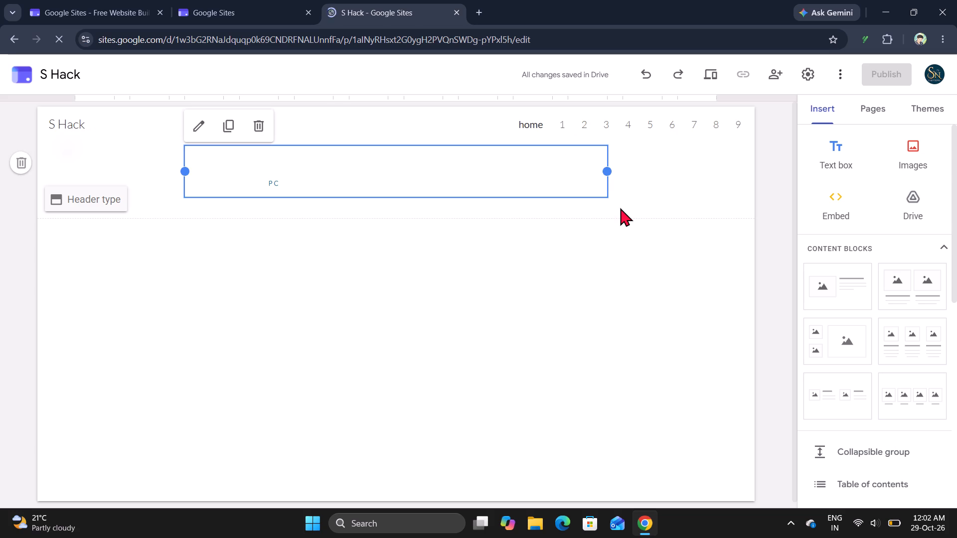
left_click(564, 123)
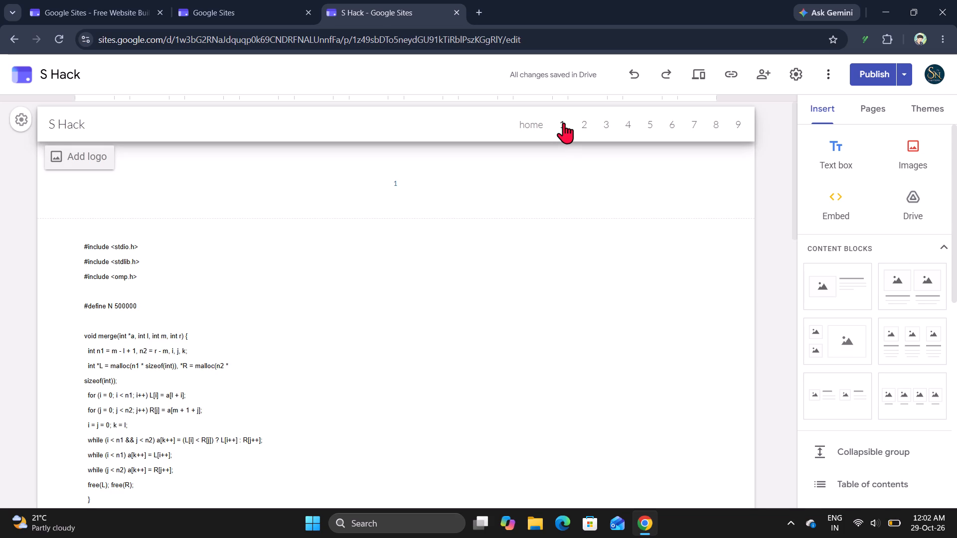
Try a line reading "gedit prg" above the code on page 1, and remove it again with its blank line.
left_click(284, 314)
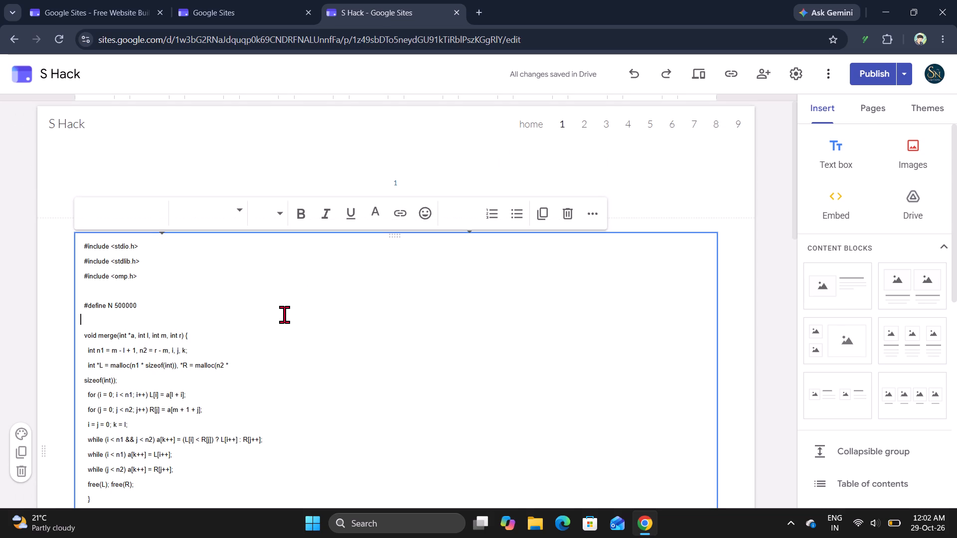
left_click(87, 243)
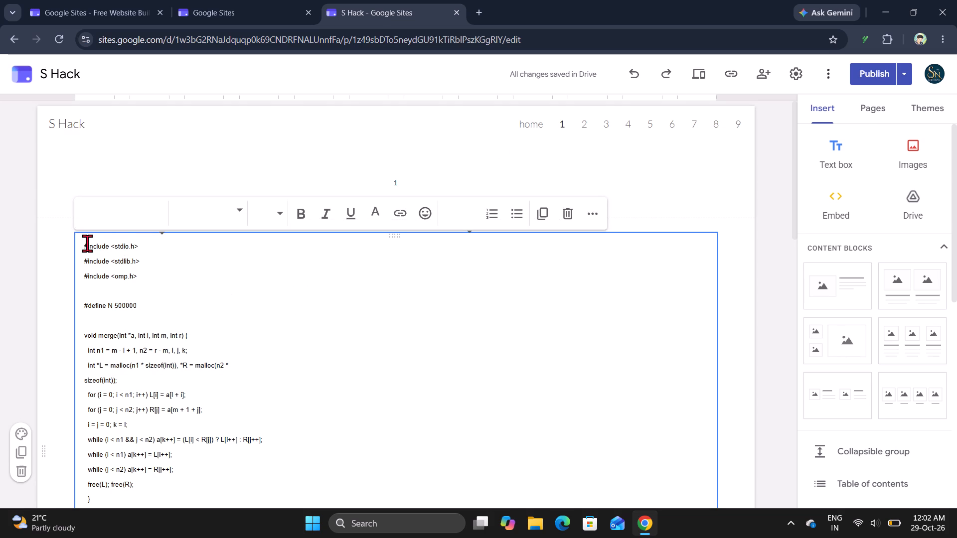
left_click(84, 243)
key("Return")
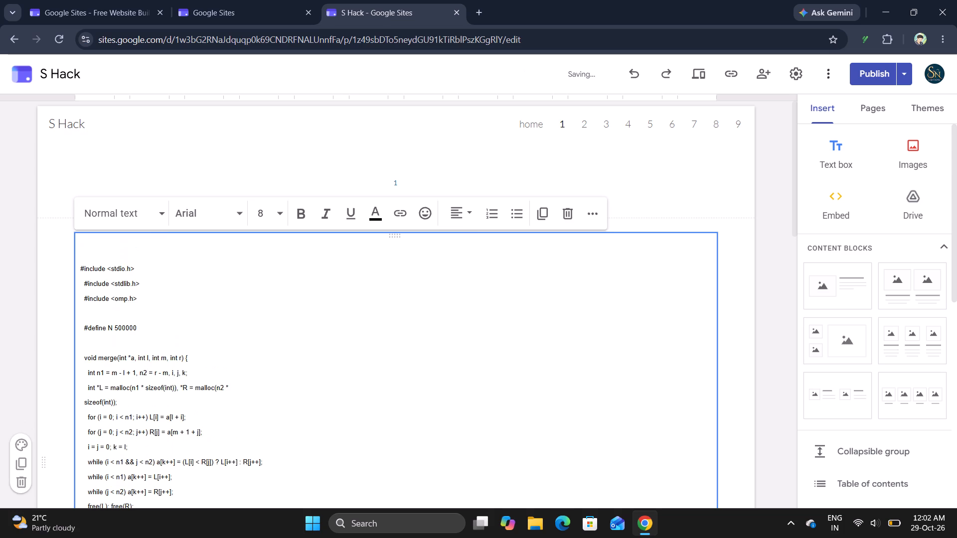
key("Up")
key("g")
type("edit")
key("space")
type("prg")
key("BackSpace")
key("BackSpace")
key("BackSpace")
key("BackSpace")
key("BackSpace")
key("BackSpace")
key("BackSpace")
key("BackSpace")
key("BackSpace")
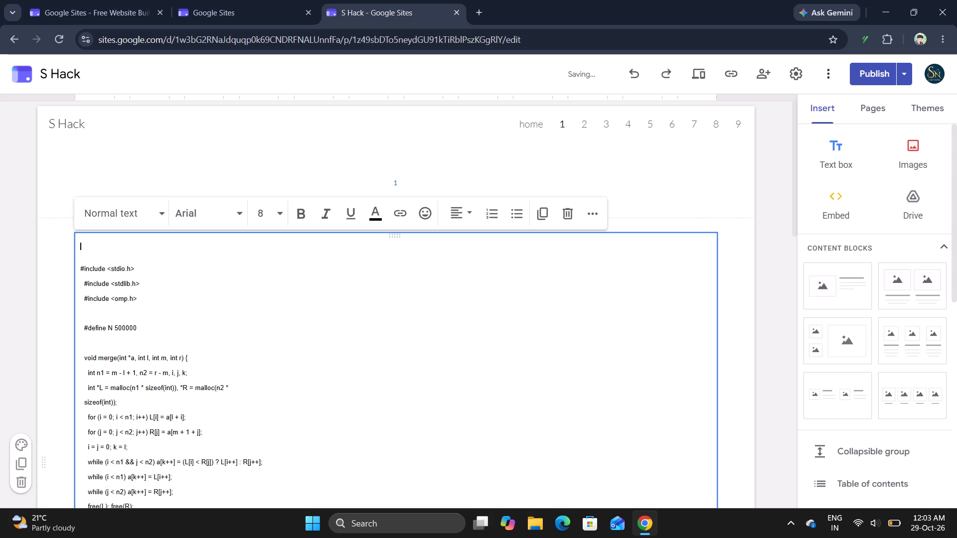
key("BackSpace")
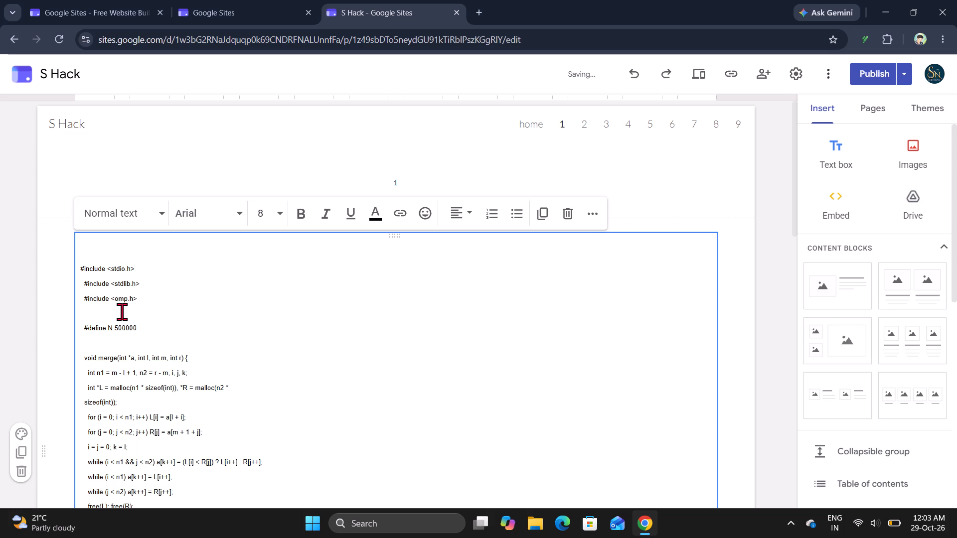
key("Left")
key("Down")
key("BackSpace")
Review the merge sort code on page 1 from beginning to end.
scroll(122, 311, "down", 3)
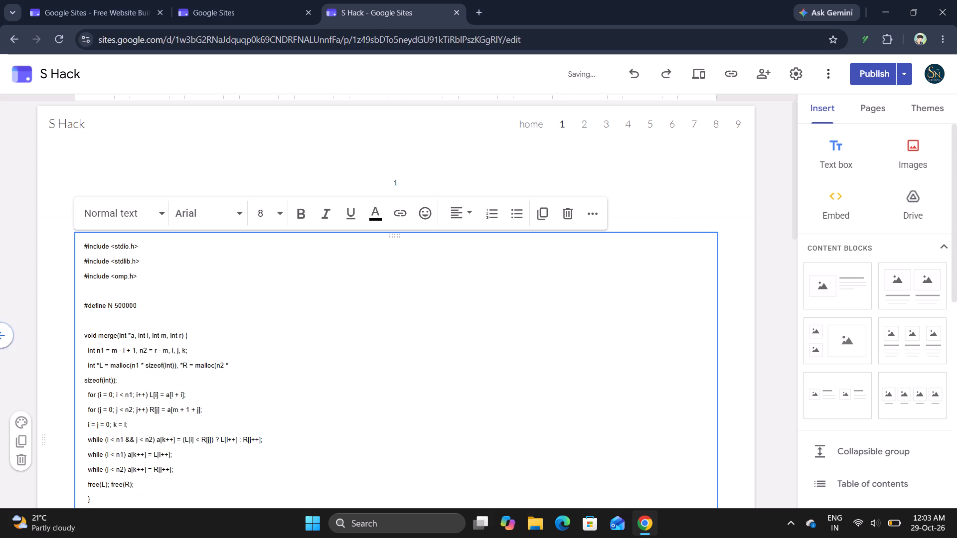
scroll(215, 401, "down", 4)
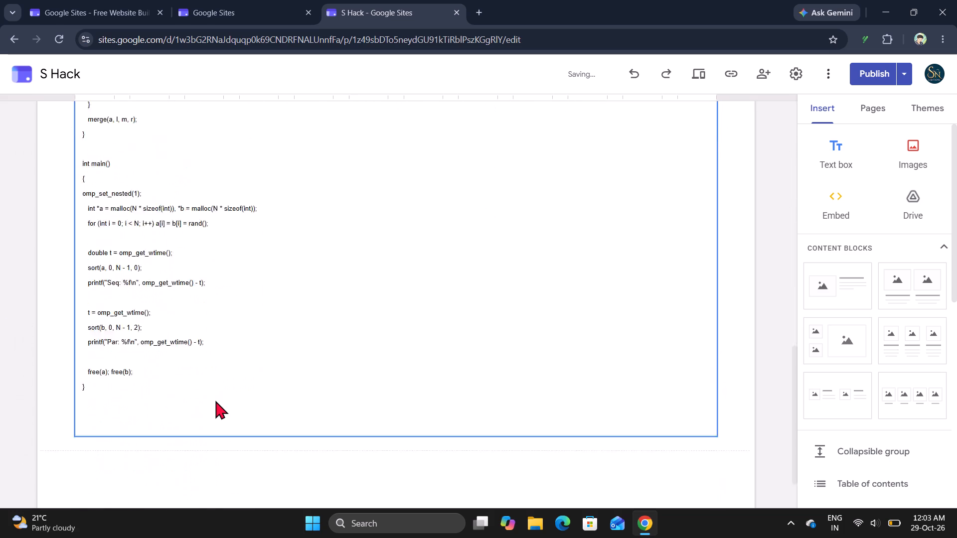
scroll(215, 401, "down", 1)
scroll(215, 401, "up", 5)
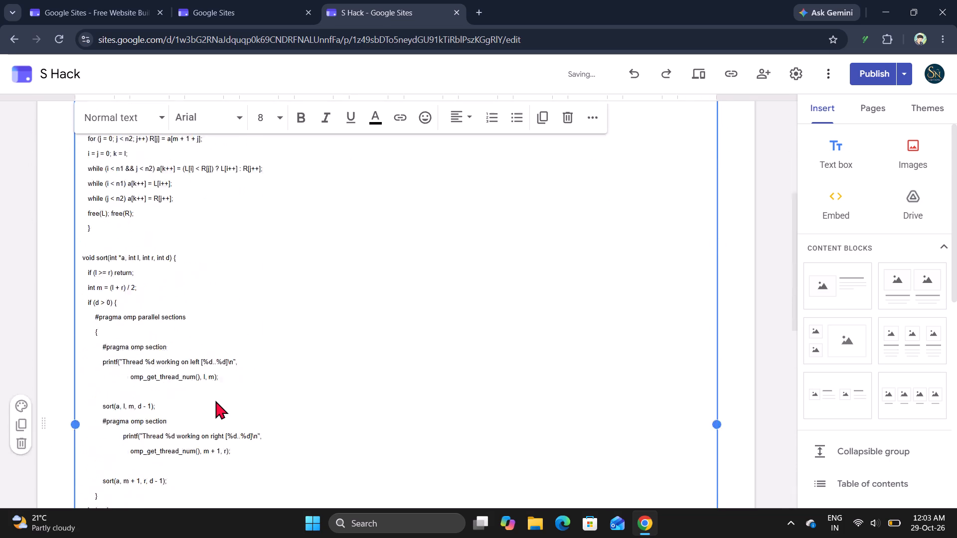
scroll(215, 401, "up", 4)
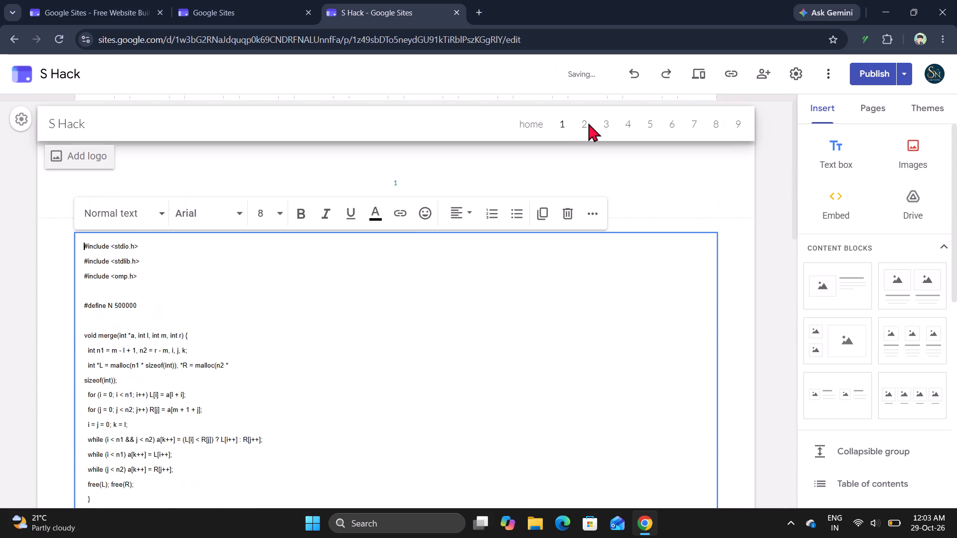
Open page 2 and add the line "gedit prg2.c" above its code.
left_click(585, 124)
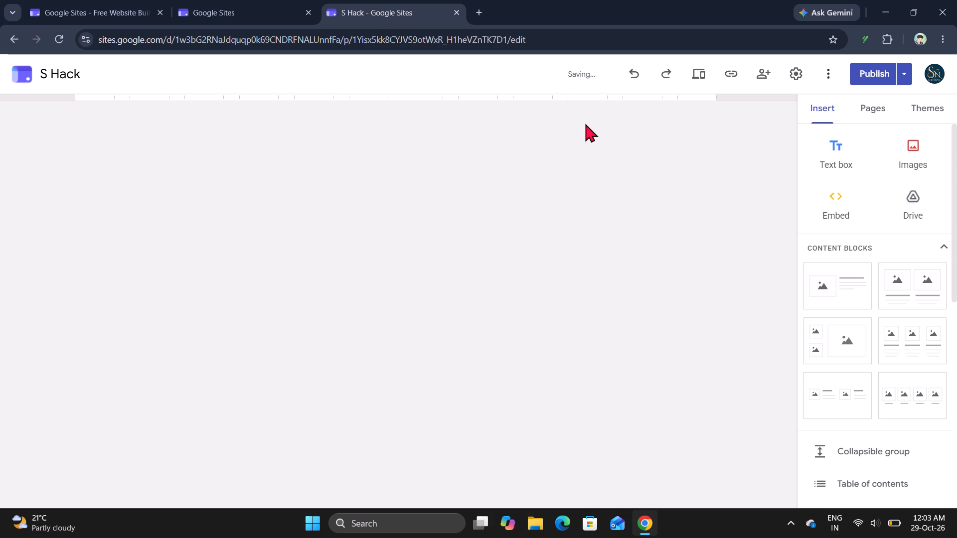
scroll(585, 124, "up", 3)
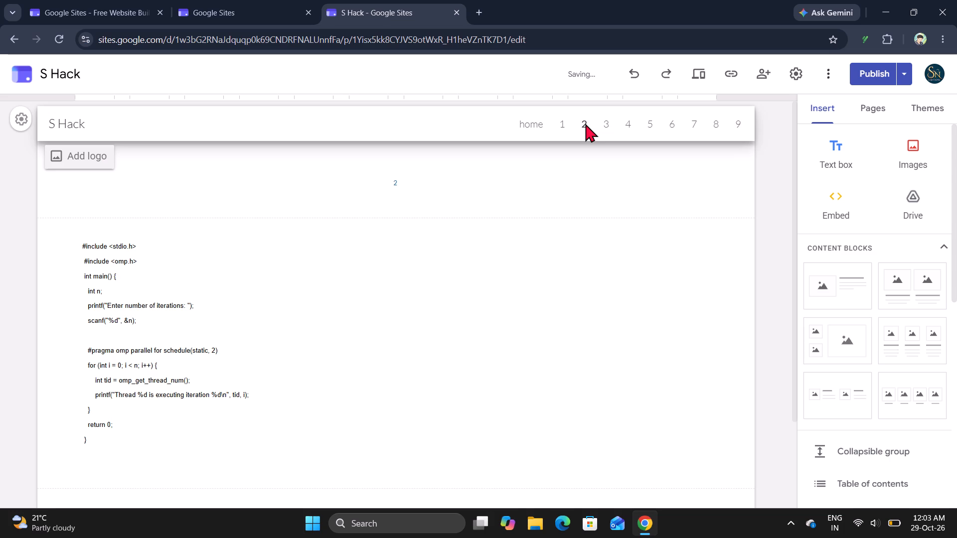
left_click(473, 295)
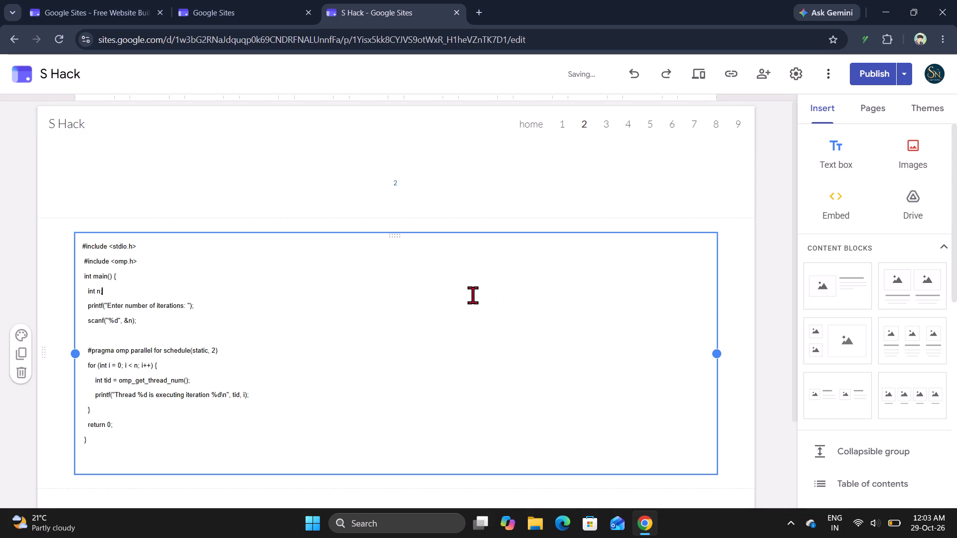
key("Left")
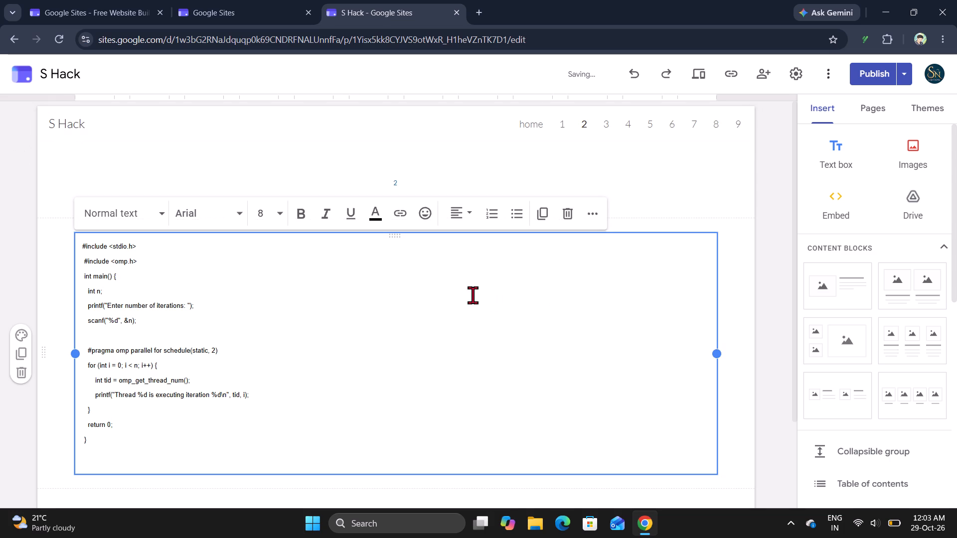
key("Left")
key("Left")
key("Left")
key("Up")
key("Up")
key("Up")
key("Up")
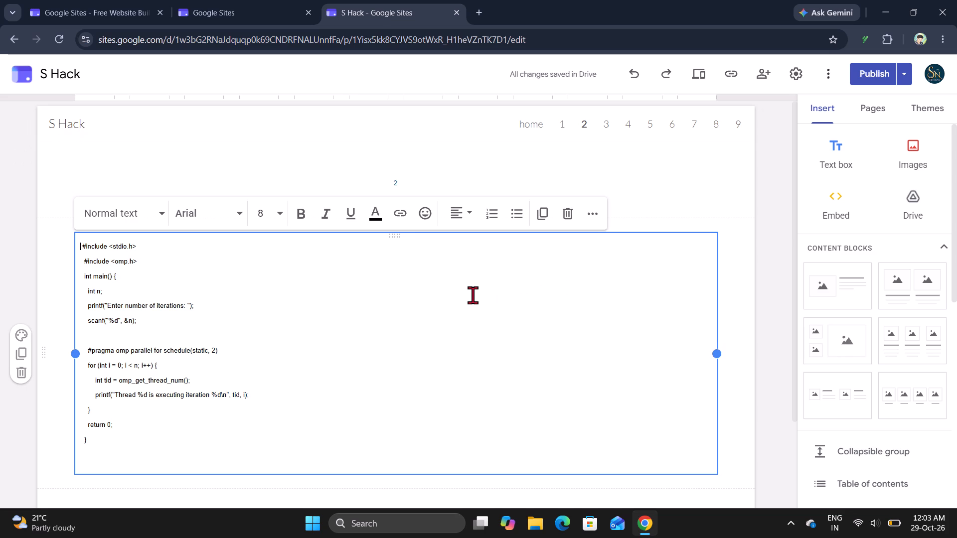
key("Return")
key("Up")
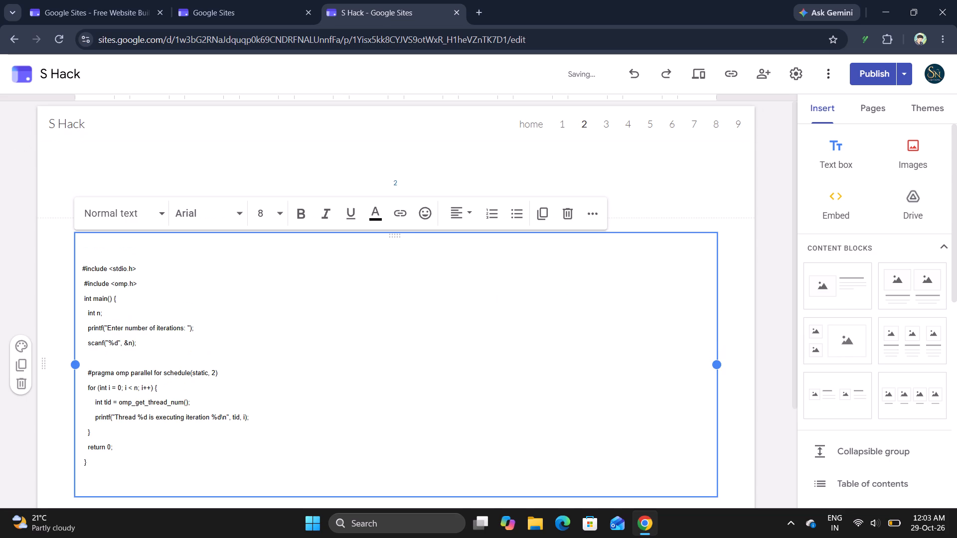
type("gedit")
key("space")
type("prg")
key("2")
type(".c")
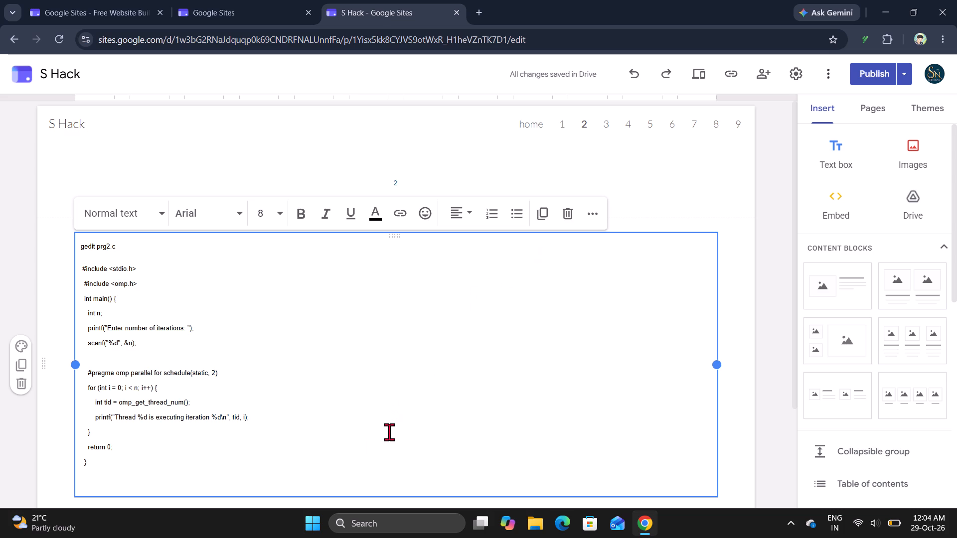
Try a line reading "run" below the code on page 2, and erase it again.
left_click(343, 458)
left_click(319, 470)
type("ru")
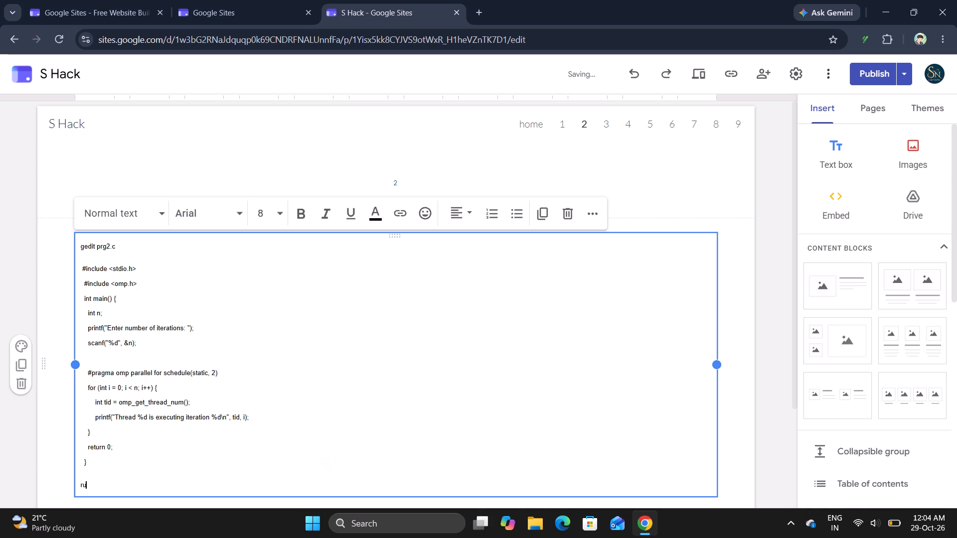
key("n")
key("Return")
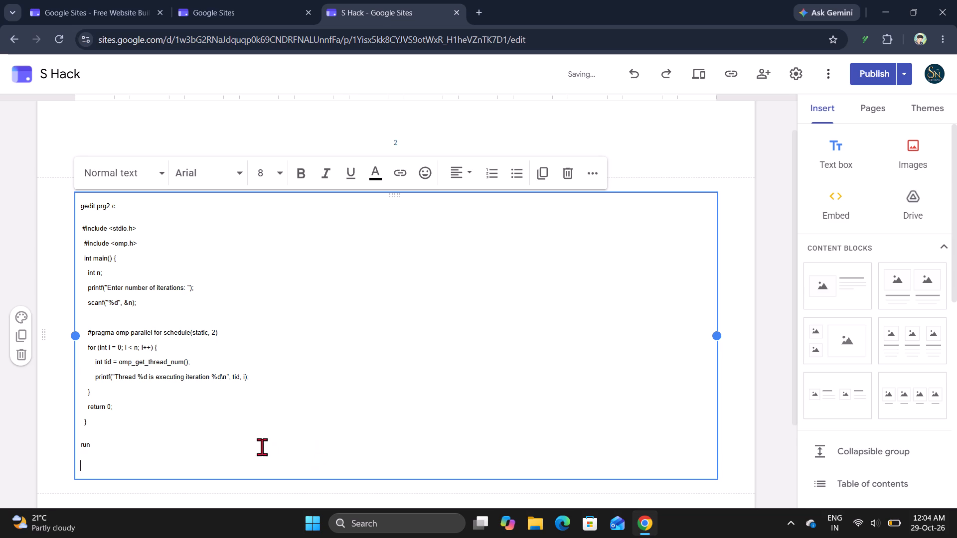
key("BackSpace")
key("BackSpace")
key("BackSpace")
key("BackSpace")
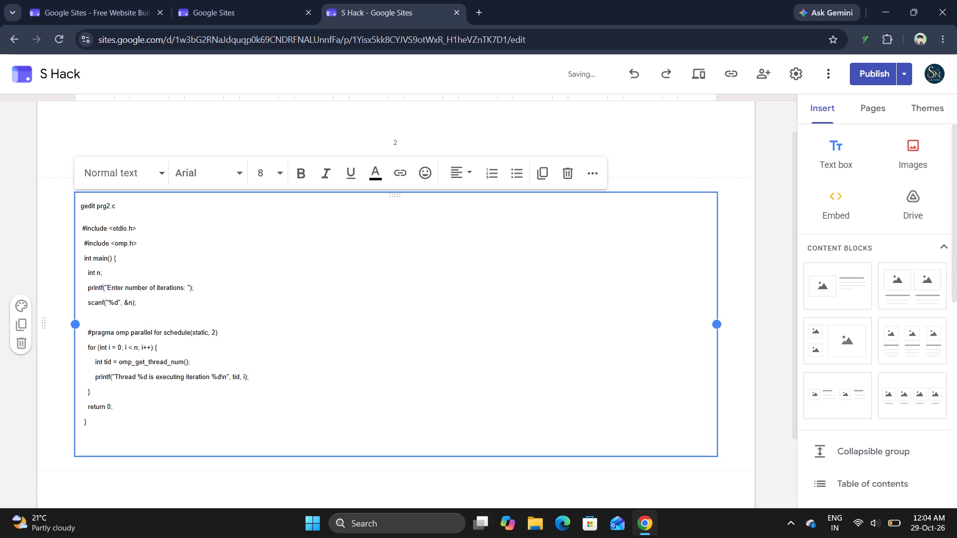
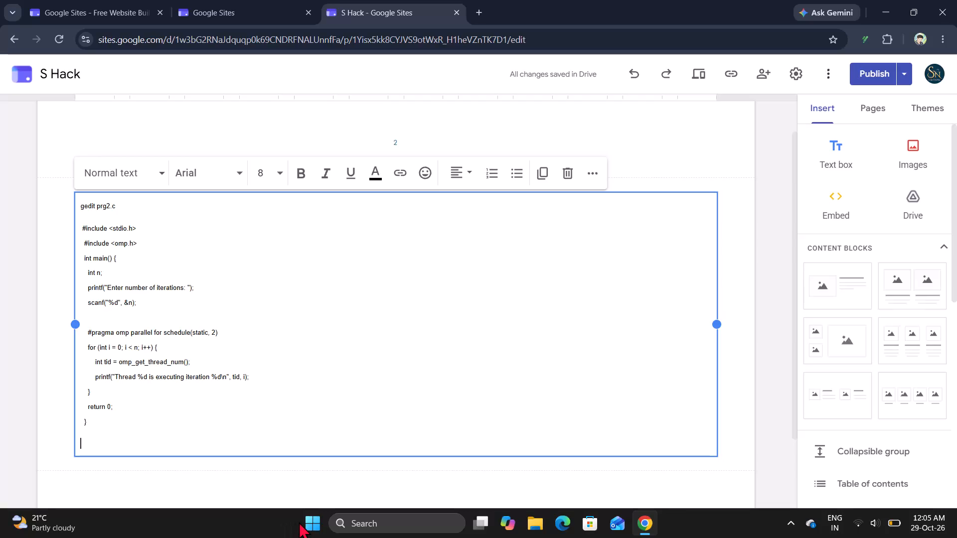
Bring up the Windows Start overview of pinned and installed apps.
left_click(307, 522)
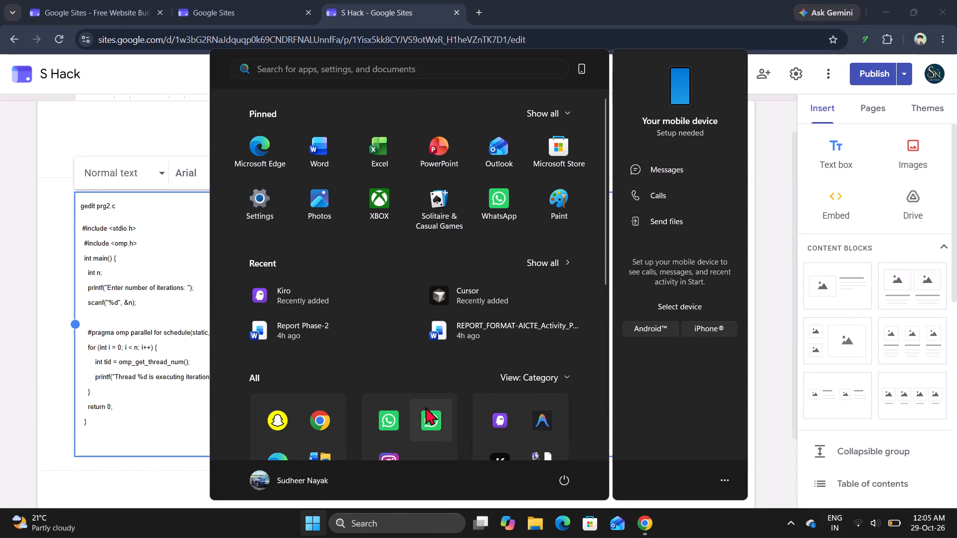
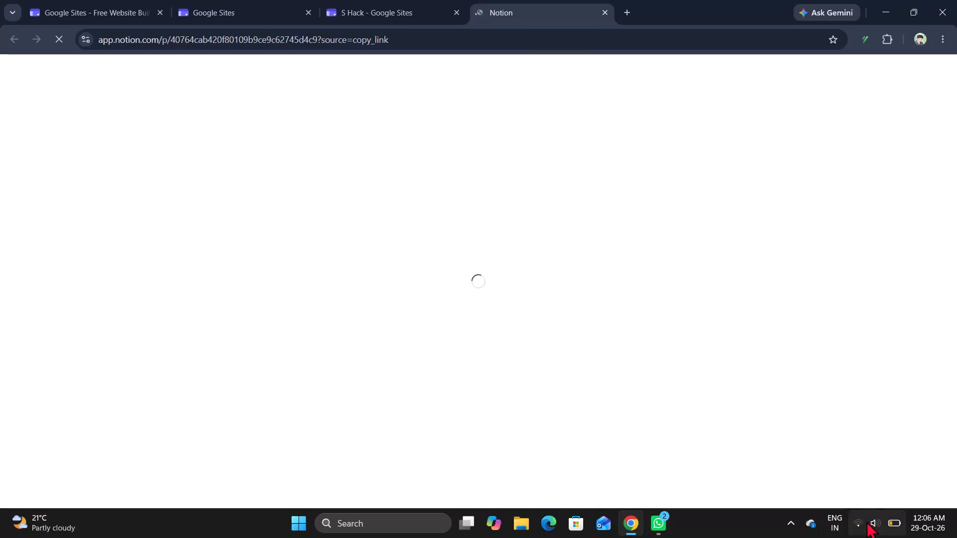
Switch the computer's Wi-Fi connection to the Harry_Potter network and return to the Notion page in the browser.
left_click(868, 527)
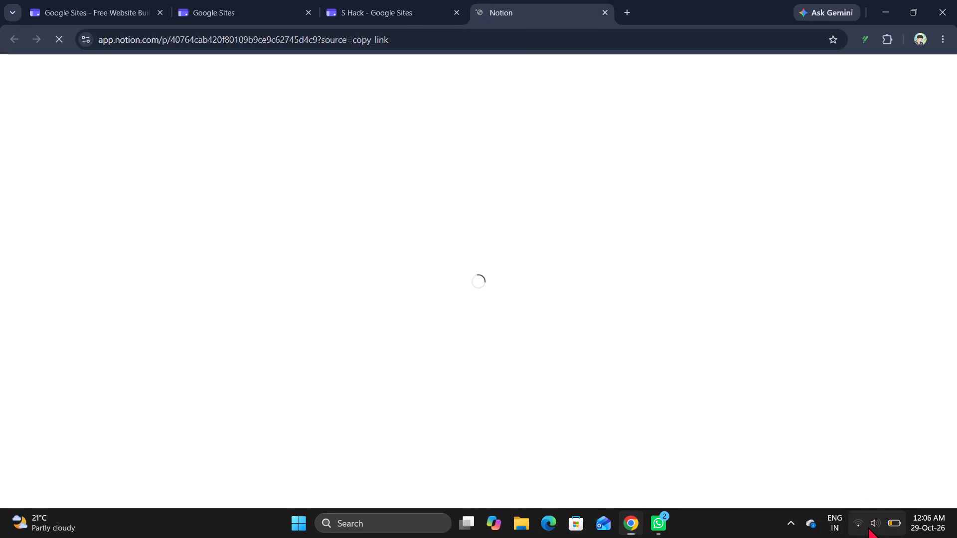
left_click(858, 522)
left_click(786, 296)
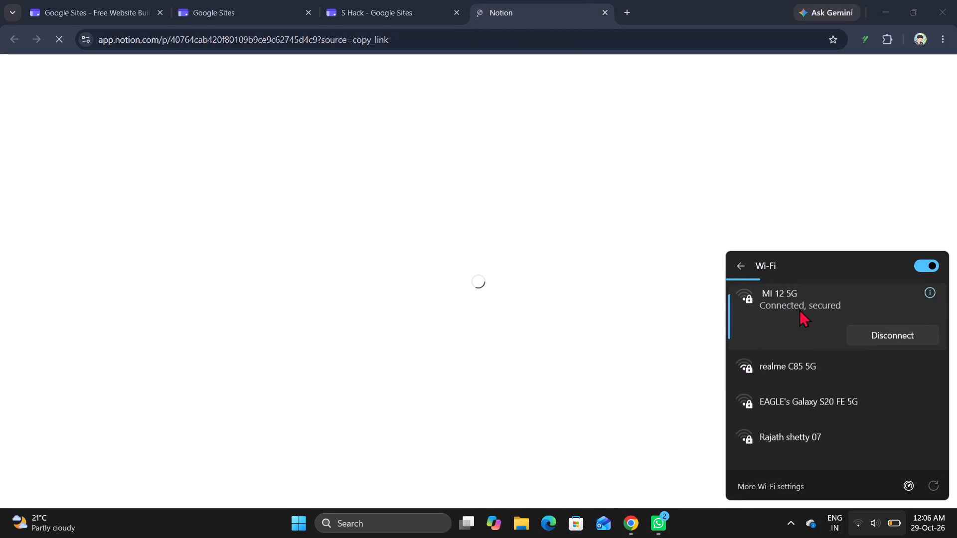
left_click(796, 363)
left_click(856, 386)
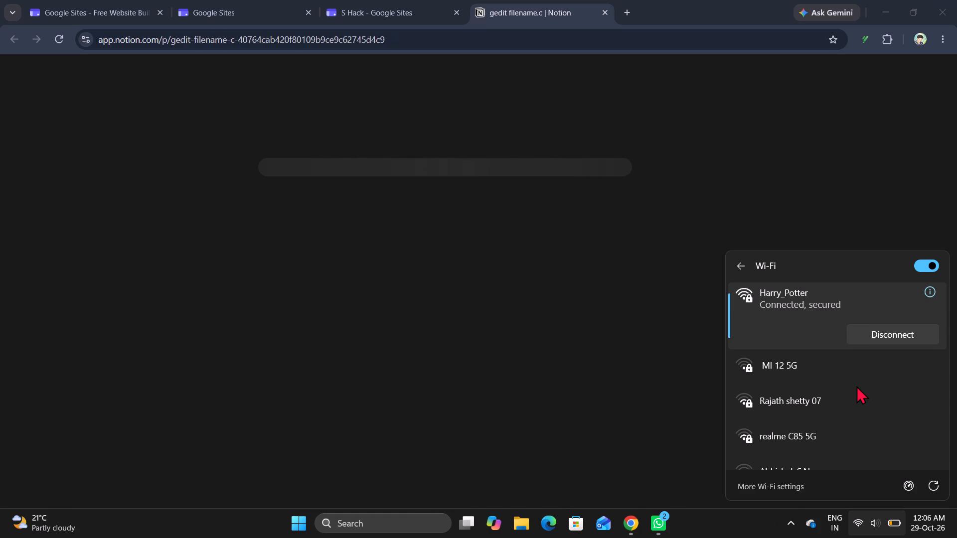
left_click(823, 168)
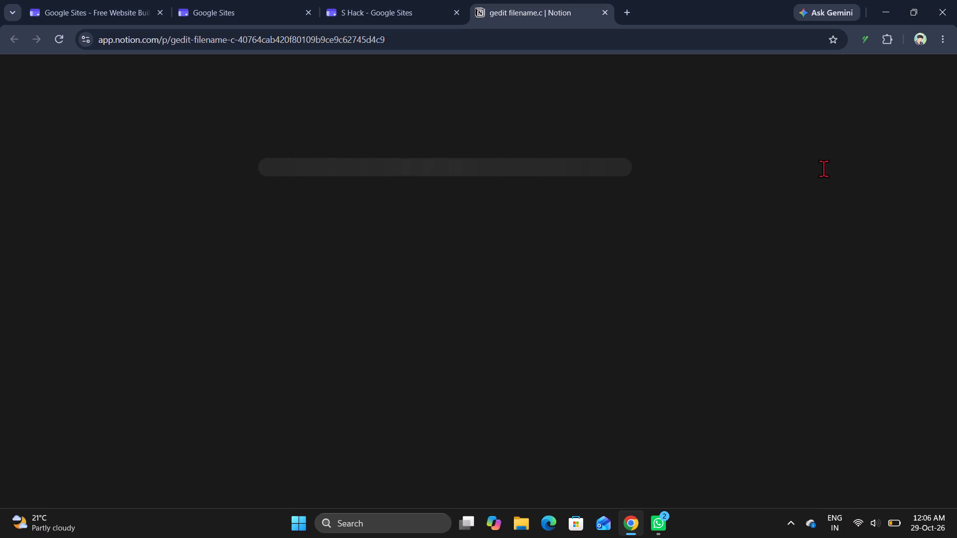
Copy "gcc -fopenmp program.c -o program" and "./program" from the Notion page and paste them below the code on page 2 of S Hack.
scroll(823, 168, "down", 2)
scroll(823, 168, "up", 1)
scroll(432, 192, "down", 2)
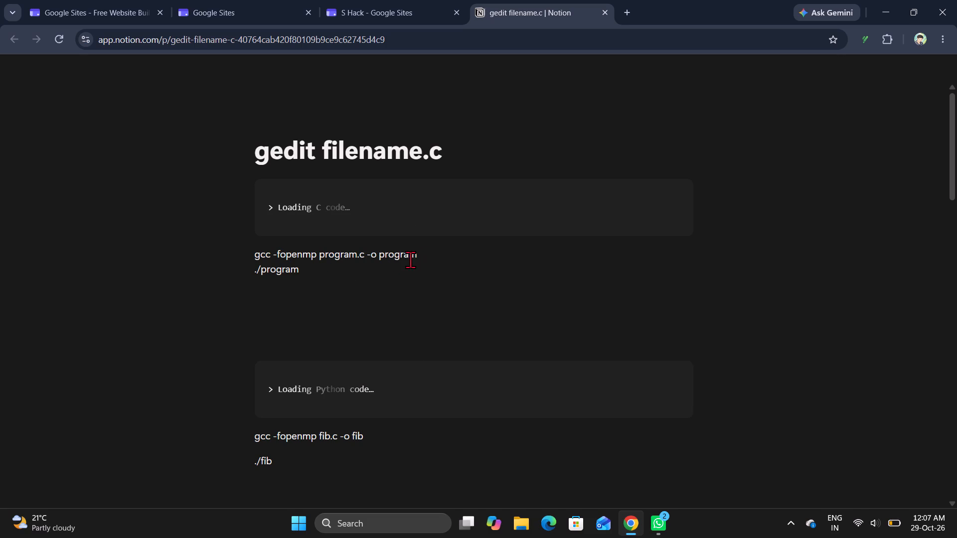
left_click_drag(407, 262, 244, 259)
key("ctrl+c")
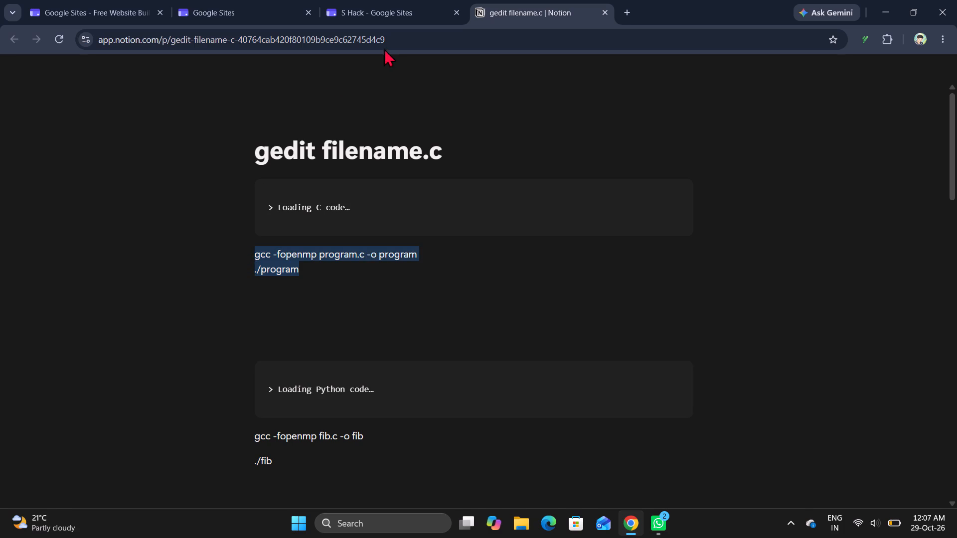
left_click(377, 12)
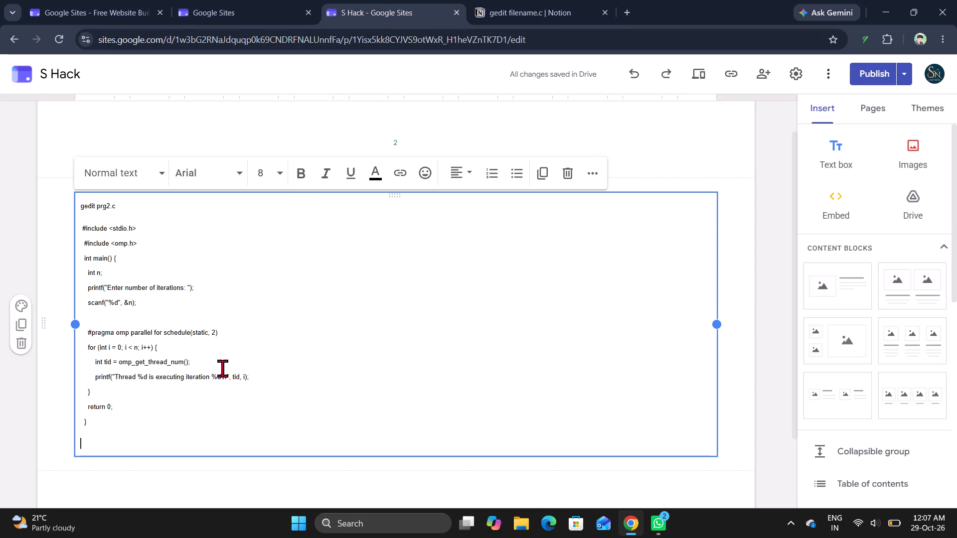
scroll(222, 368, "up", 3)
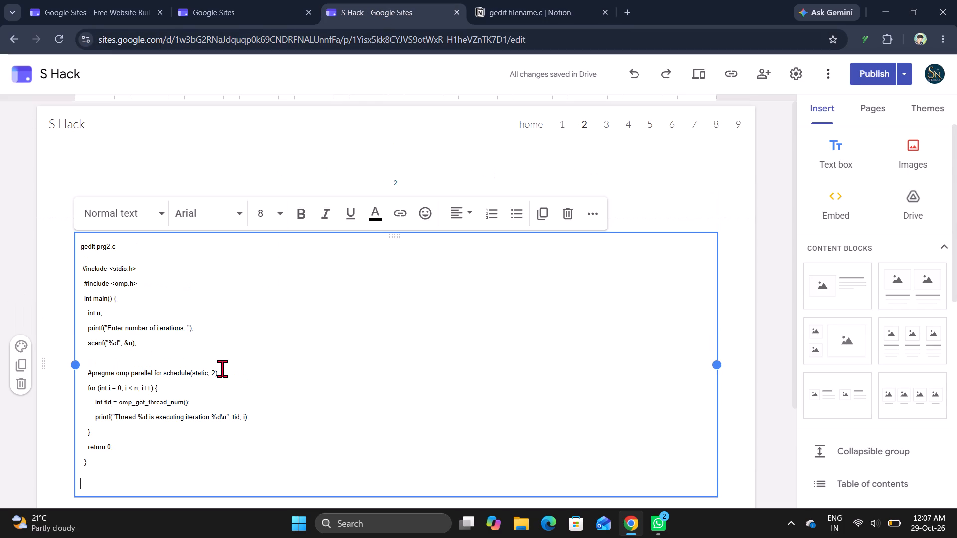
key("ctrl+v")
left_click(222, 368, "ctrl")
Set the text colour of the pasted gcc and ./program commands below the page 2 code to black.
scroll(222, 368, "down", 1)
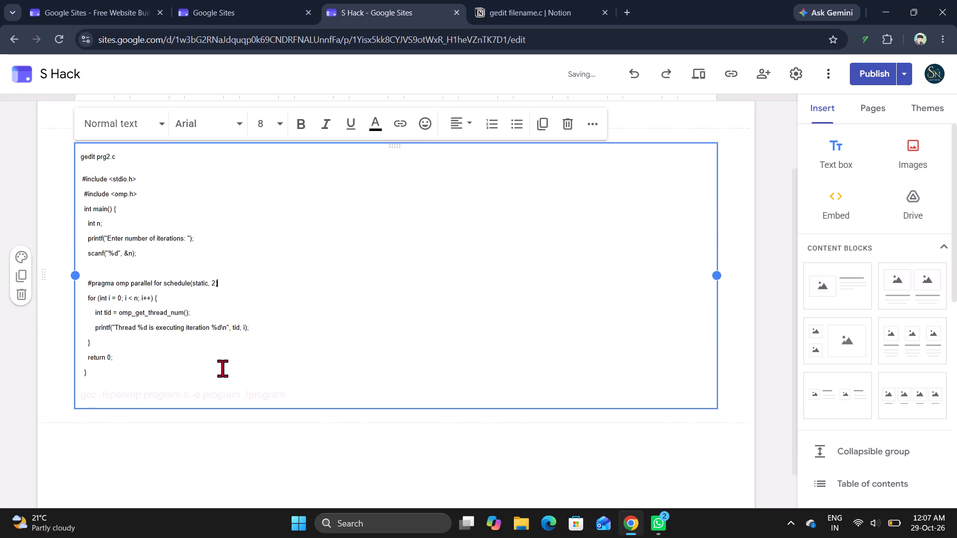
scroll(222, 368, "down", 1)
left_click_drag(288, 383, 138, 379)
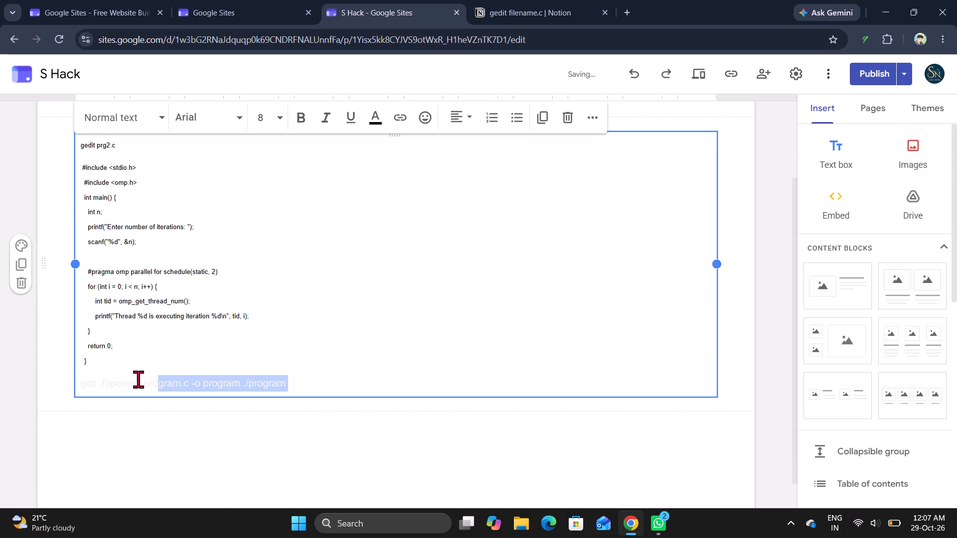
left_click_drag(138, 379, 80, 382)
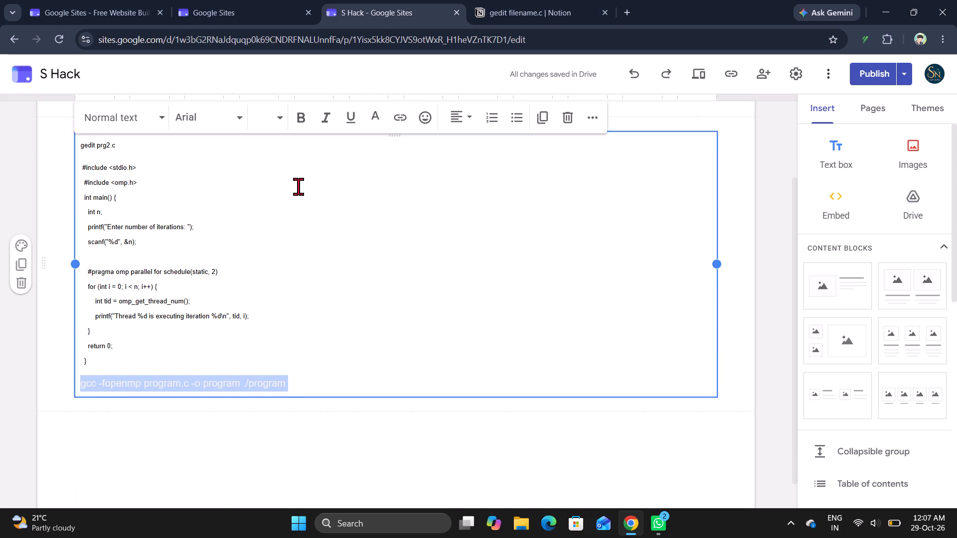
left_click(378, 120)
left_click(352, 144)
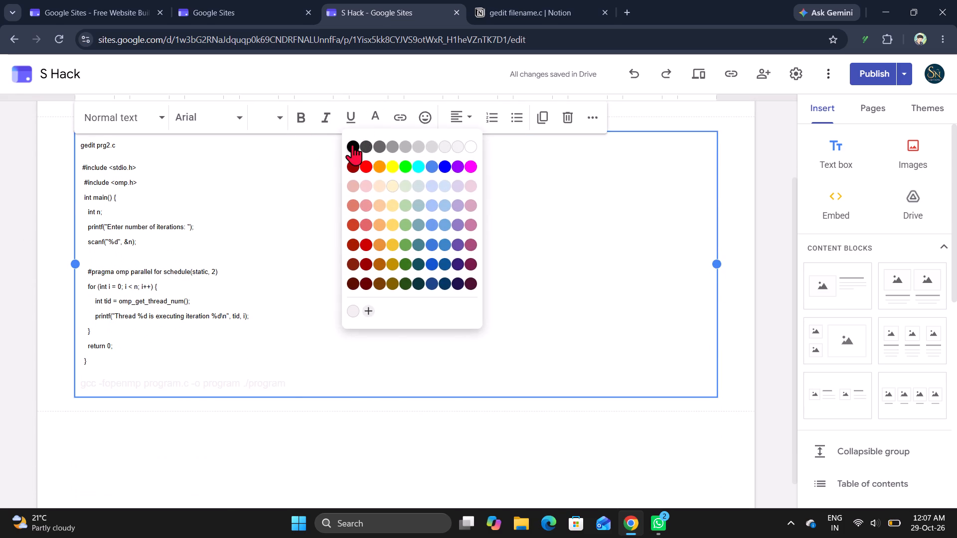
left_click(352, 144)
left_click(352, 144)
left_click(254, 384)
left_click_drag(287, 384, 234, 386)
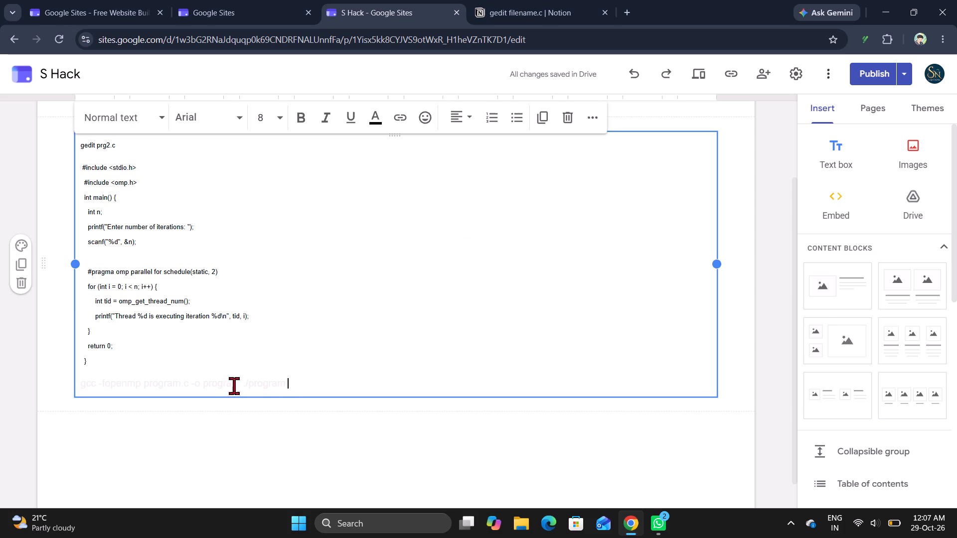
left_click_drag(234, 386, 80, 389)
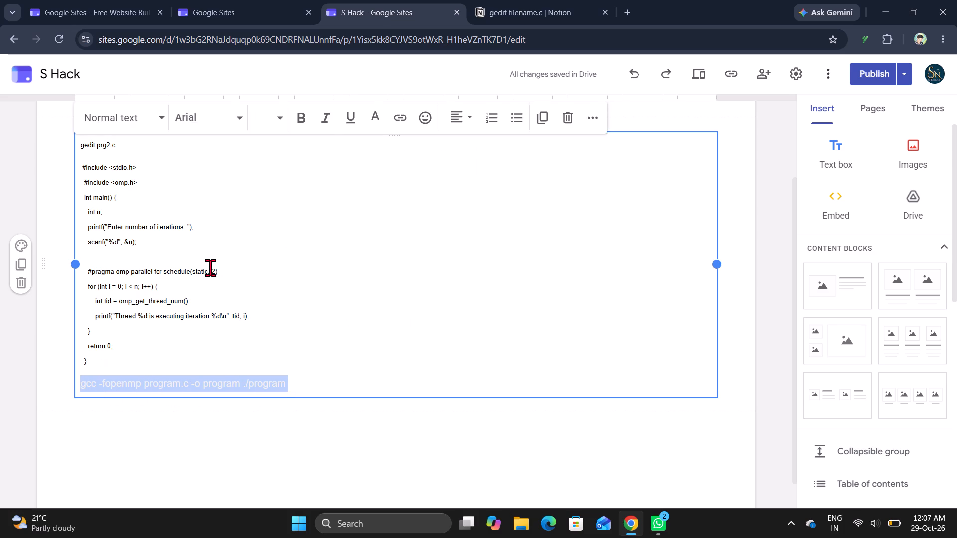
left_click(371, 115)
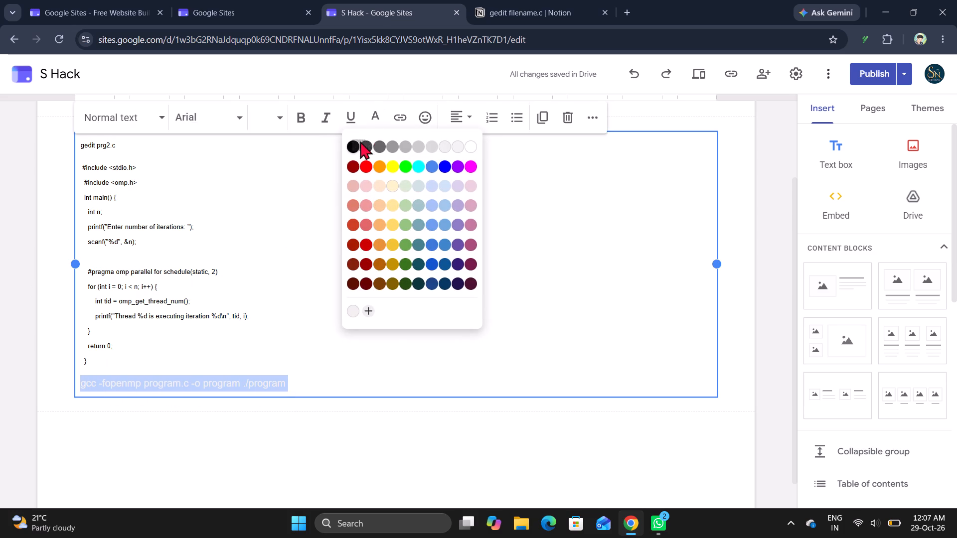
left_click(353, 144)
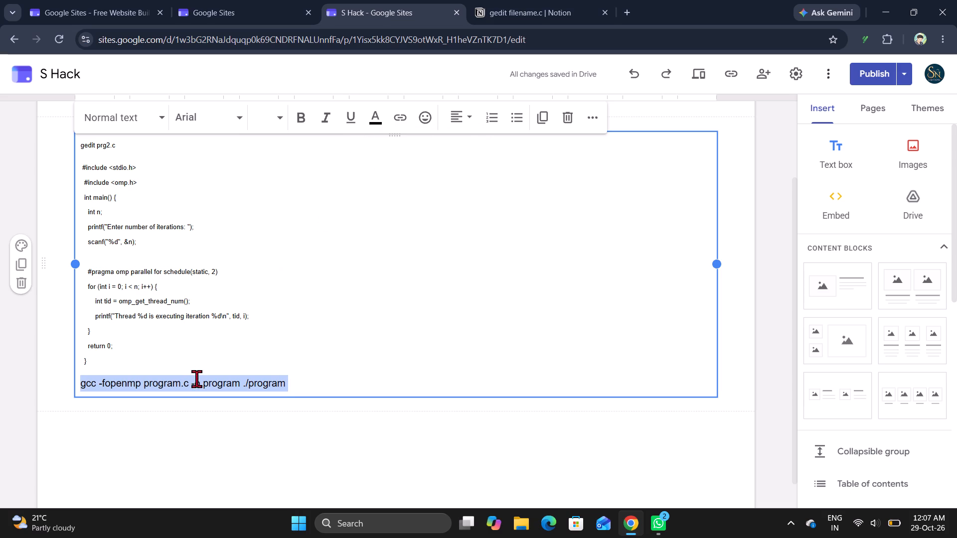
Split the pasted commands so that "./program" stands on its own line below the gcc command.
left_click(243, 386)
key("Return")
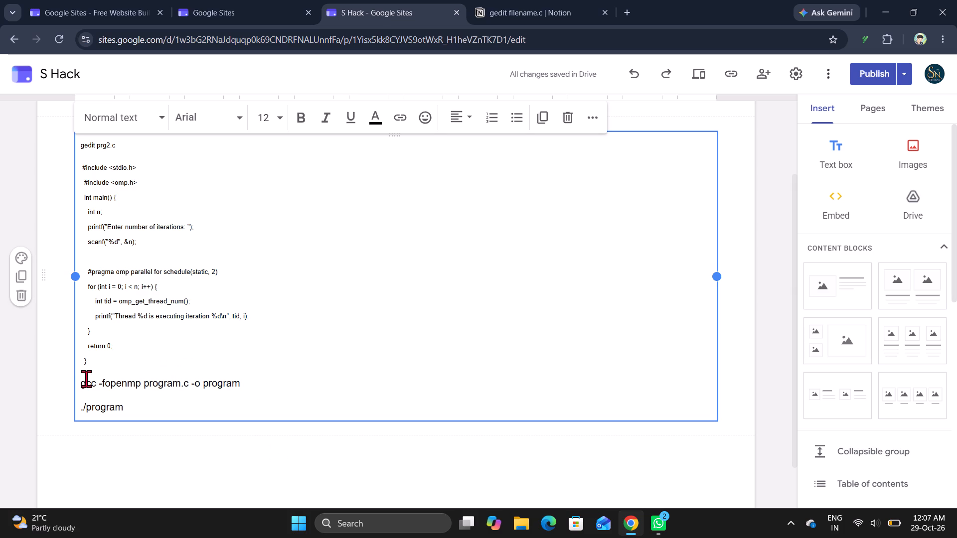
Set the font size of the gcc and "./program" lines below the page 2 code to 8.
left_click_drag(81, 384, 130, 408)
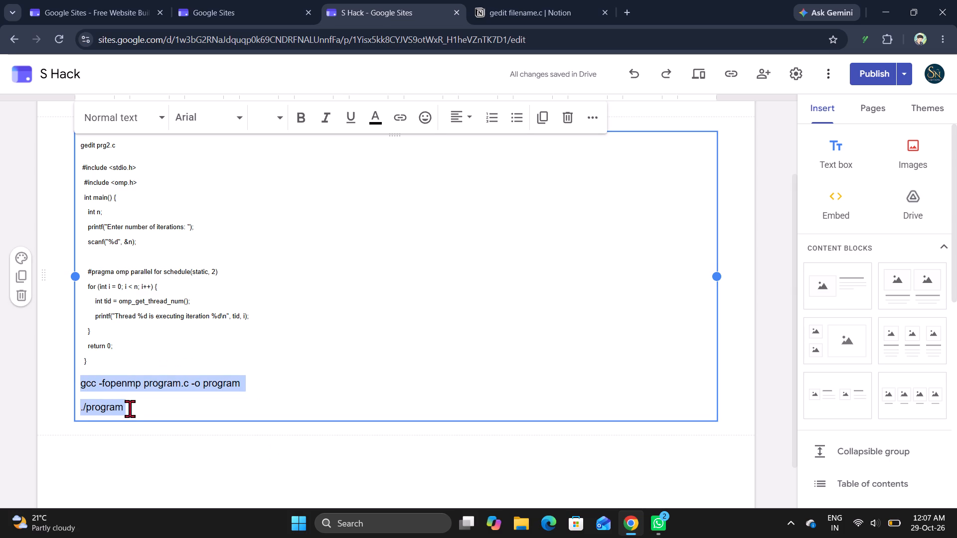
left_click(283, 124)
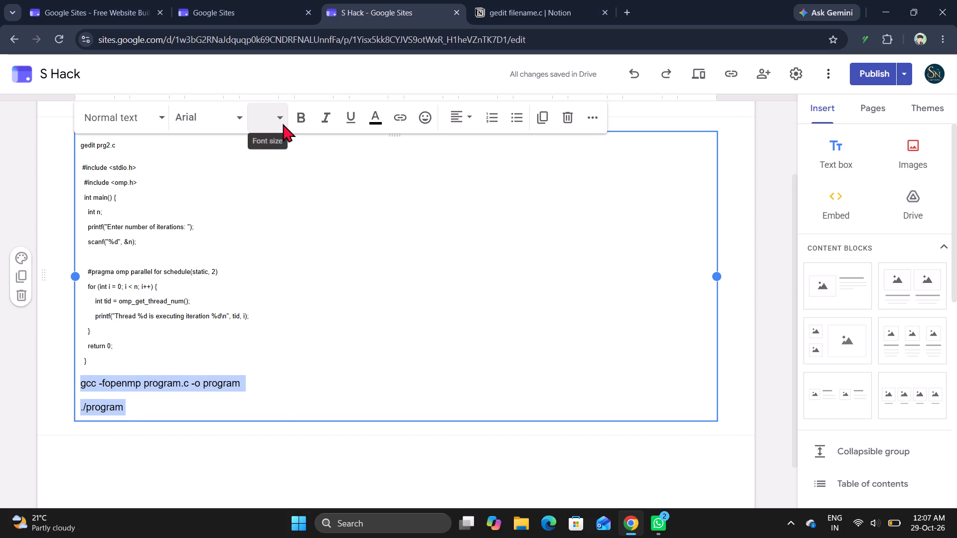
left_click(270, 146)
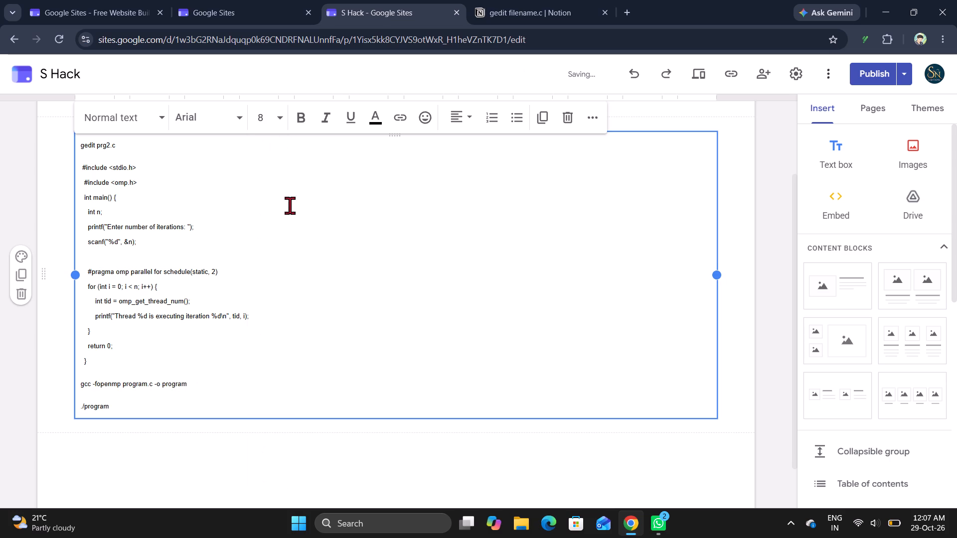
left_click(307, 275)
Open page 3 of the S Hack site for editing.
scroll(352, 255, "up", 3)
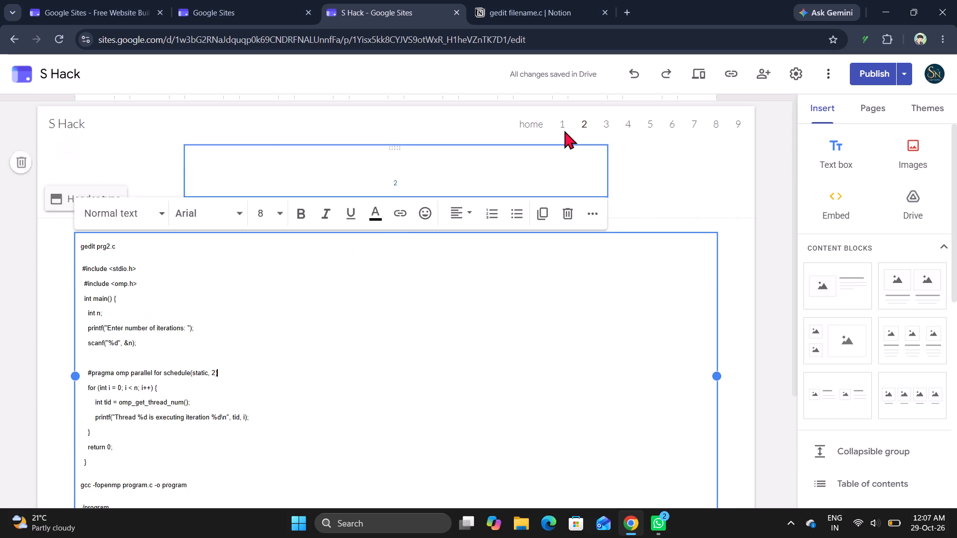
left_click(606, 127)
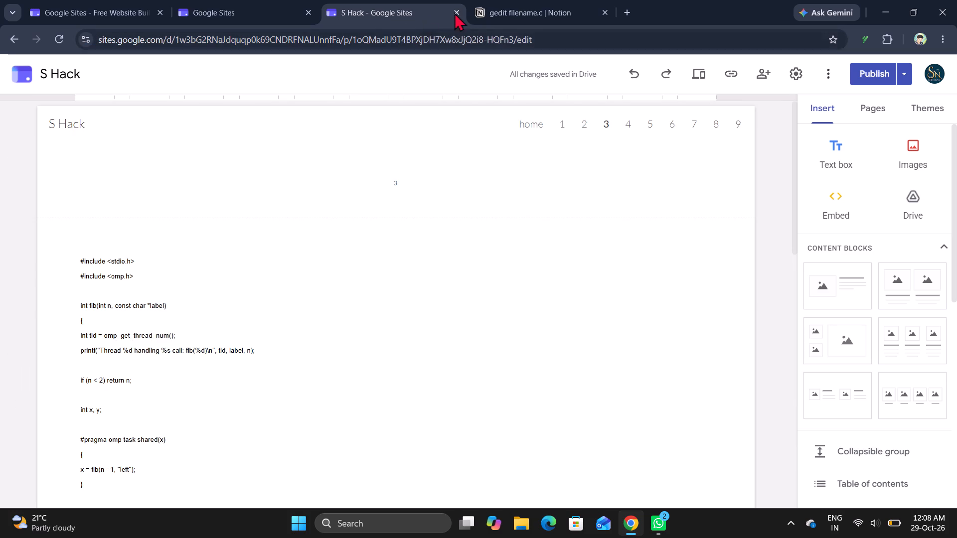
Switch to the Notion page and copy the lines "gcc -fopenmp fib.c -o fib" and "./fib" below the 3rd program.
left_click(518, 4)
scroll(404, 310, "down", 2)
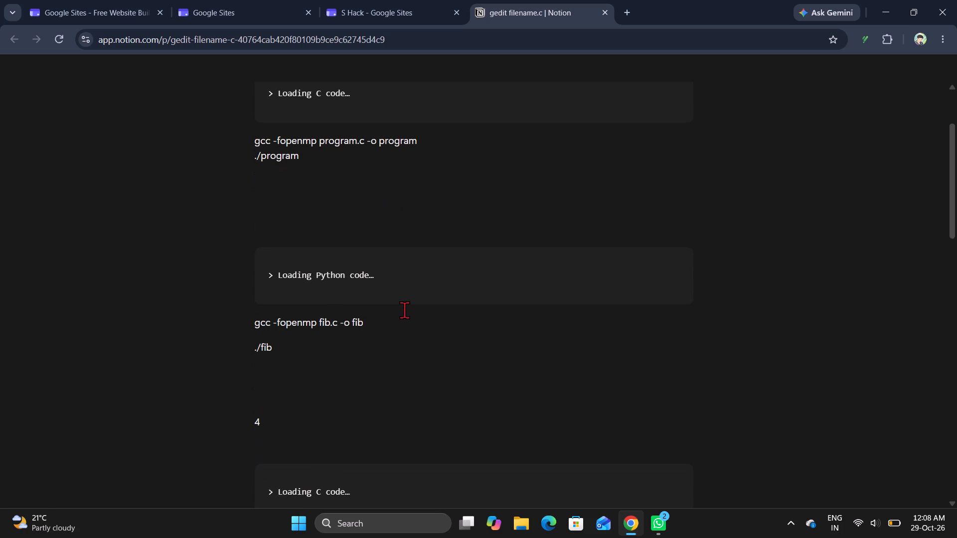
scroll(404, 310, "down", 1)
scroll(404, 310, "up", 3)
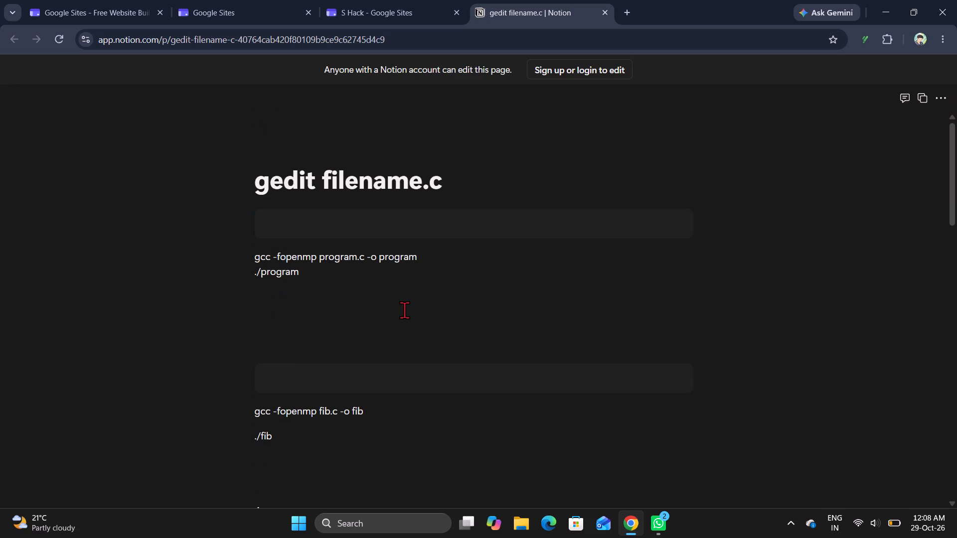
scroll(404, 310, "down", 1)
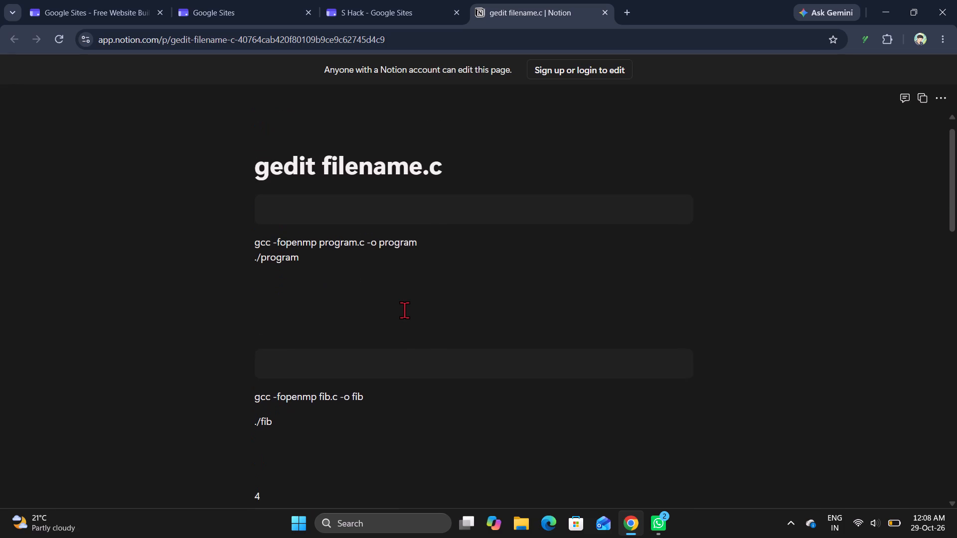
scroll(404, 310, "down", 2)
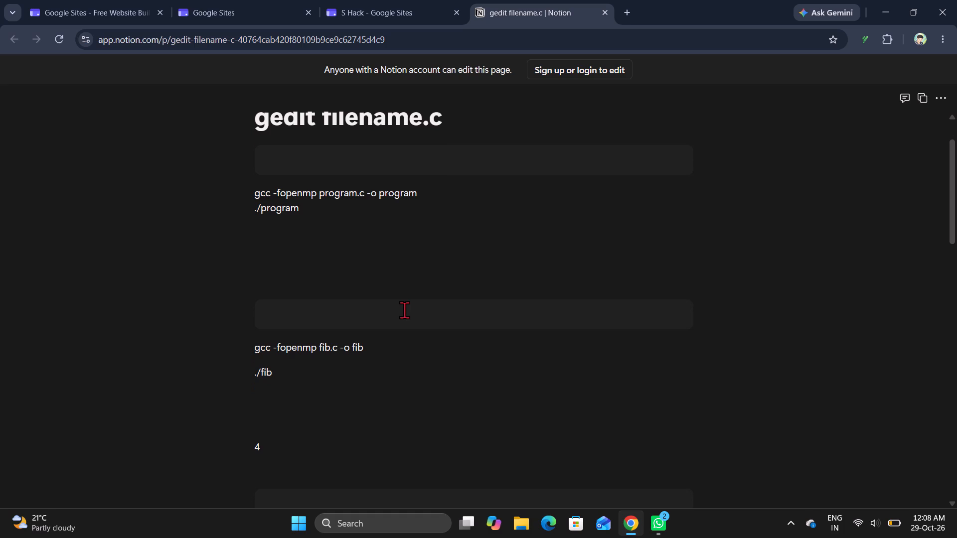
scroll(404, 310, "down", 4)
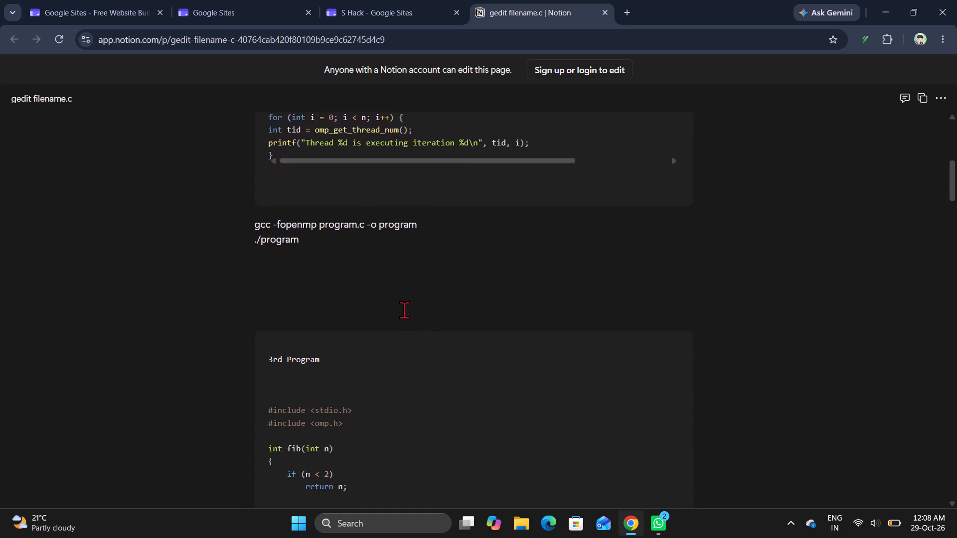
scroll(404, 310, "down", 5)
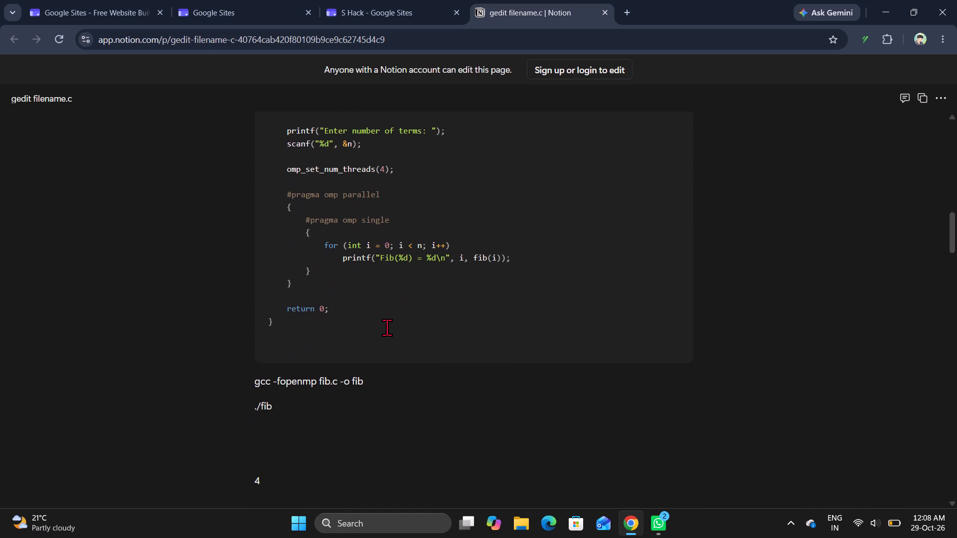
left_click_drag(249, 381, 297, 411)
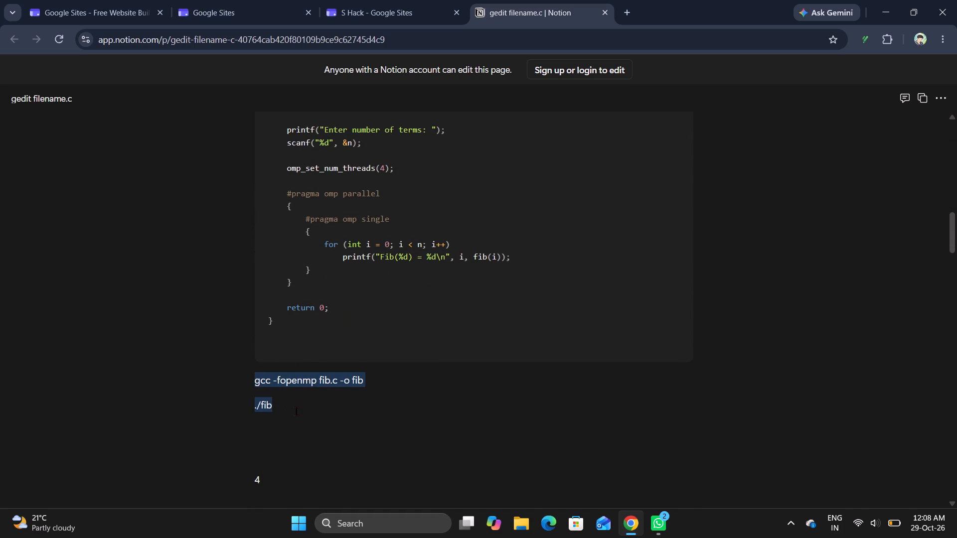
left_click_drag(297, 411, 297, 412)
key("ctrl+c")
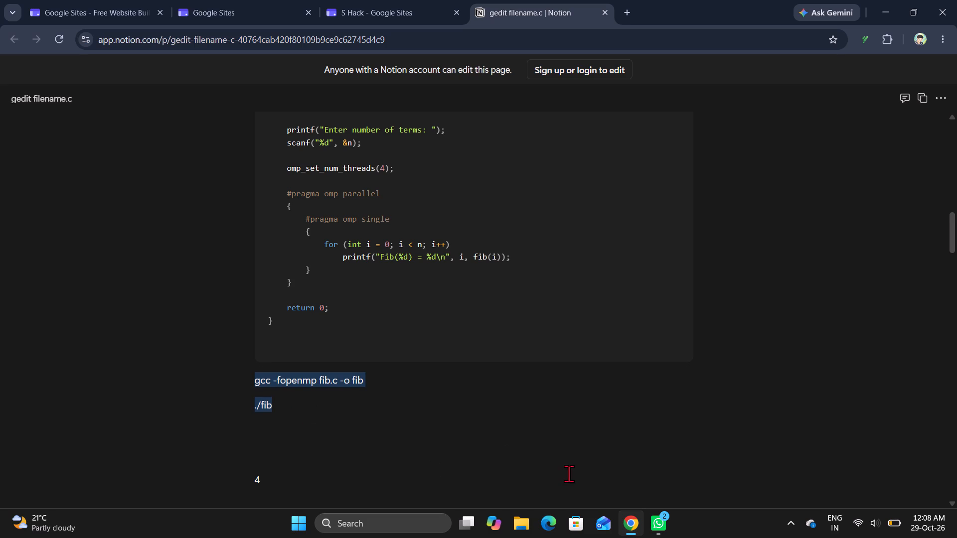
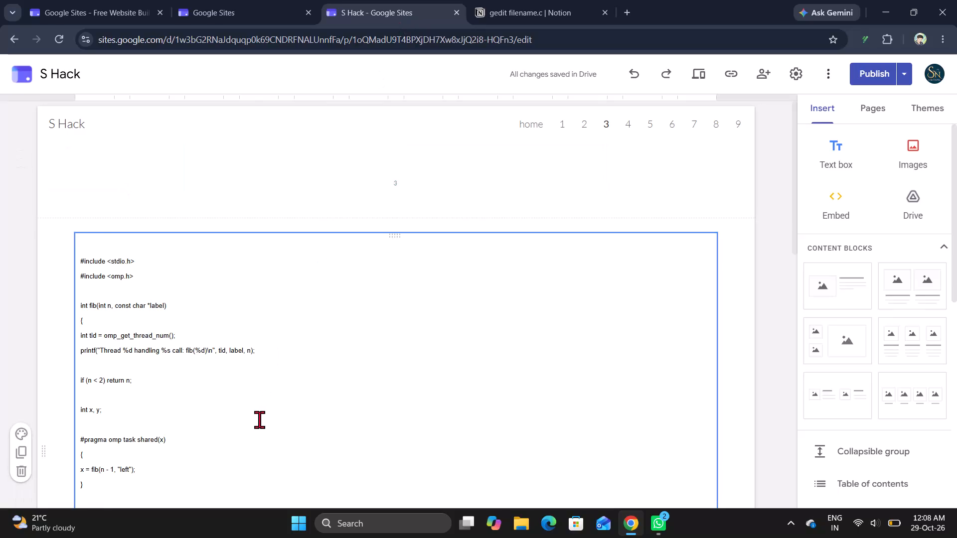
Paste the "gcc -fopenmp fib.c -o fib" and "./fib" lines below the code on page 3.
scroll(259, 419, "down", 7)
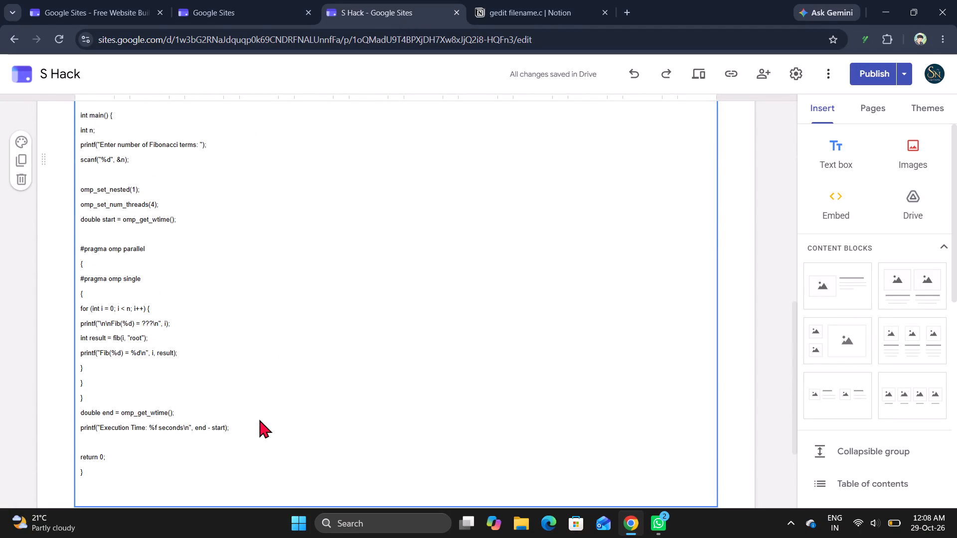
scroll(259, 419, "down", 1)
left_click(218, 340)
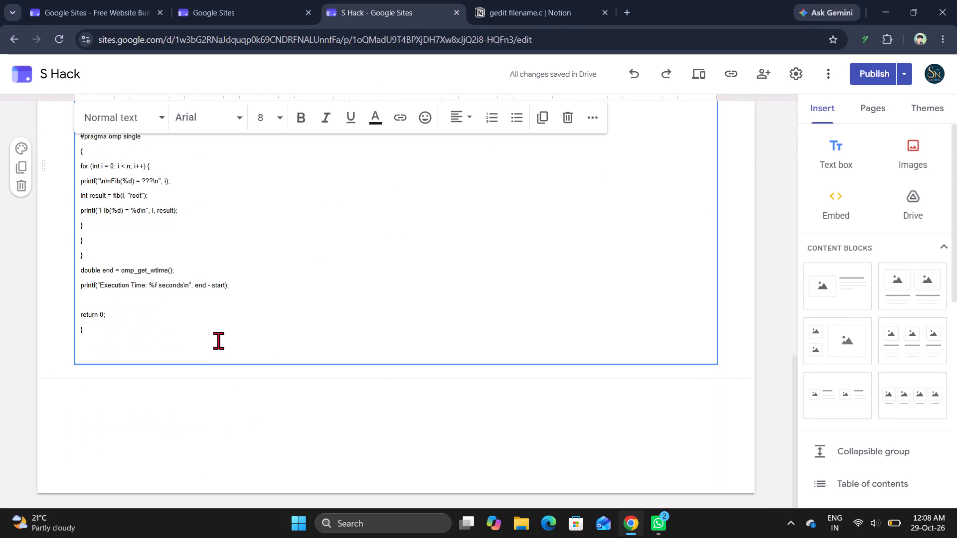
key("ctrl+v")
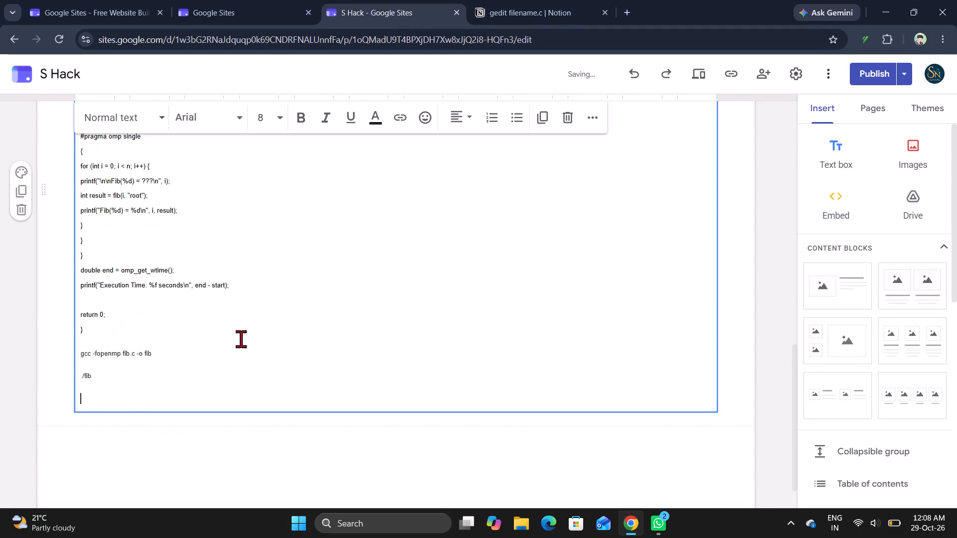
Switch to the Notion page and copy the whole "3rd Program" code block.
scroll(348, 254, "up", 10)
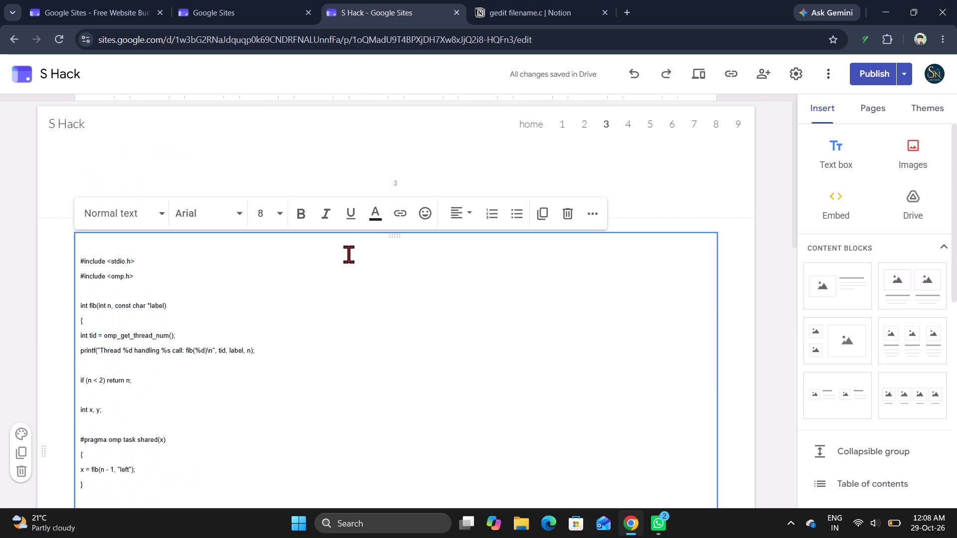
left_click(584, 123)
left_click(531, 9)
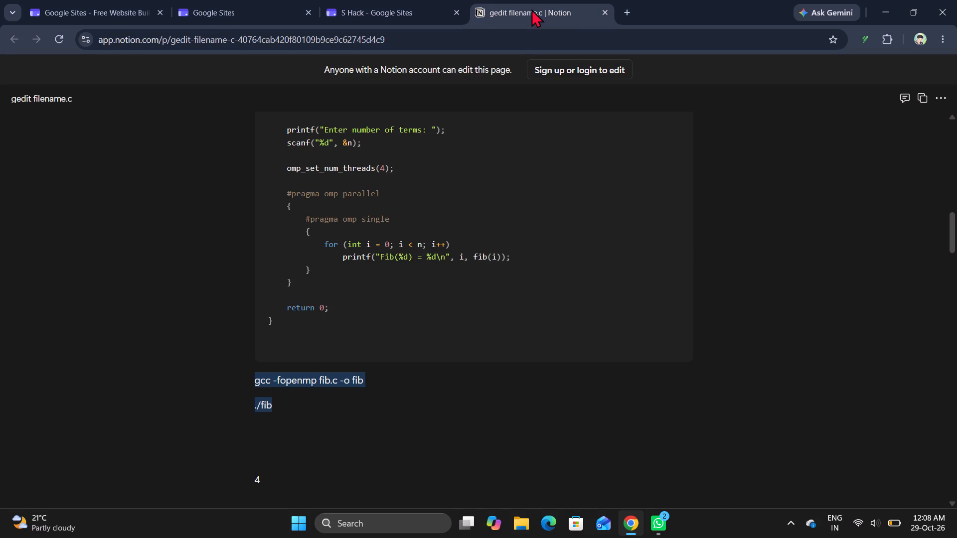
scroll(531, 213, "up", 4)
scroll(531, 213, "down", 1)
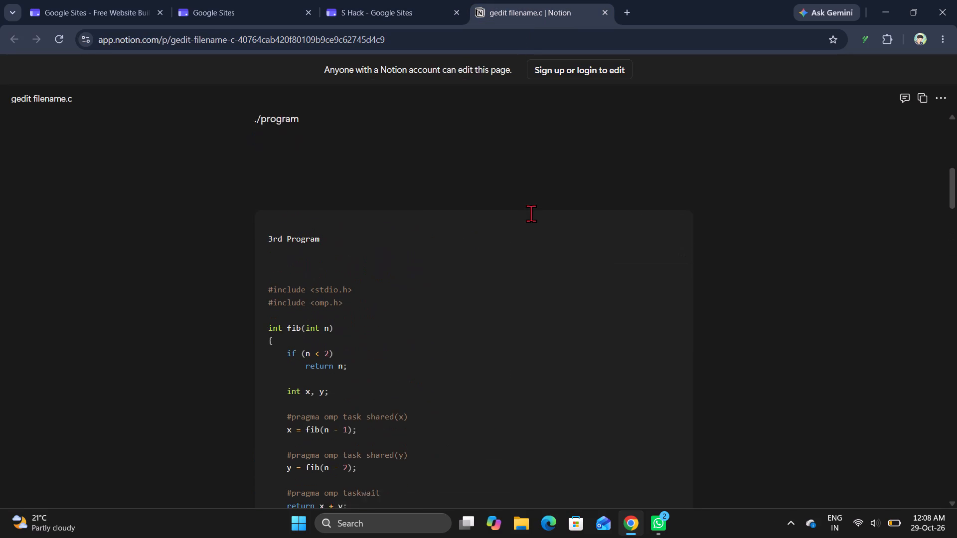
scroll(531, 213, "down", 1)
left_click(654, 179)
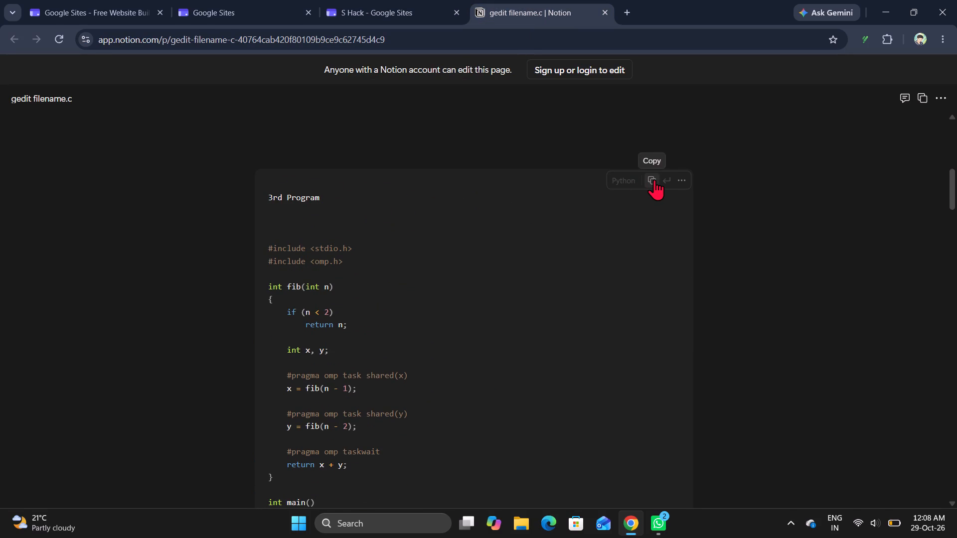
Replace the code above the gcc line on page 3 of the S Hack site with the copied 3rd Program code.
left_click(408, 11)
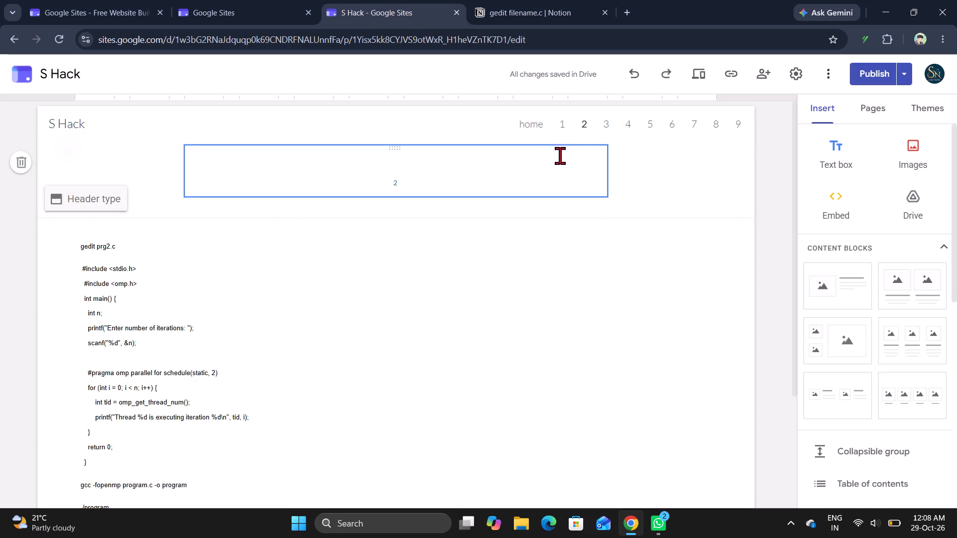
left_click(606, 130)
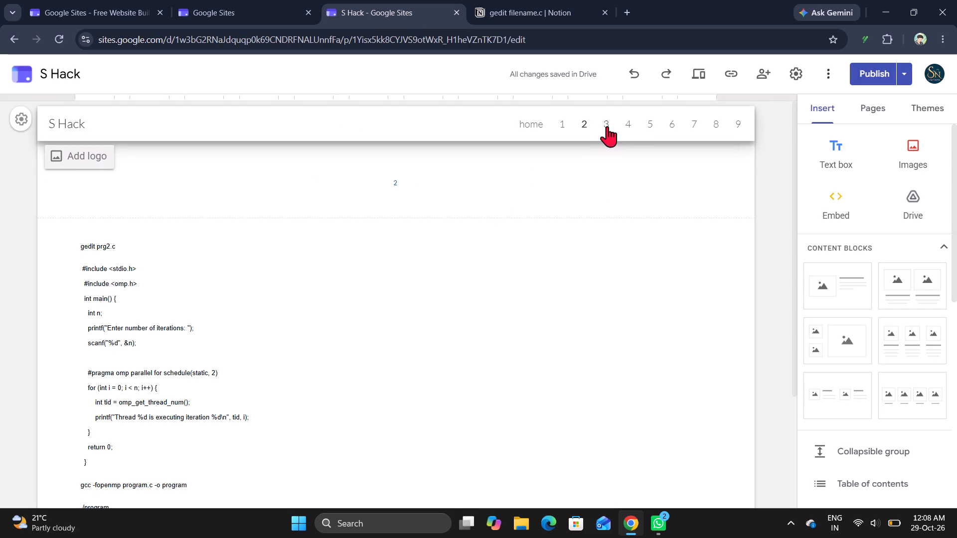
left_click(607, 126)
left_click(334, 335)
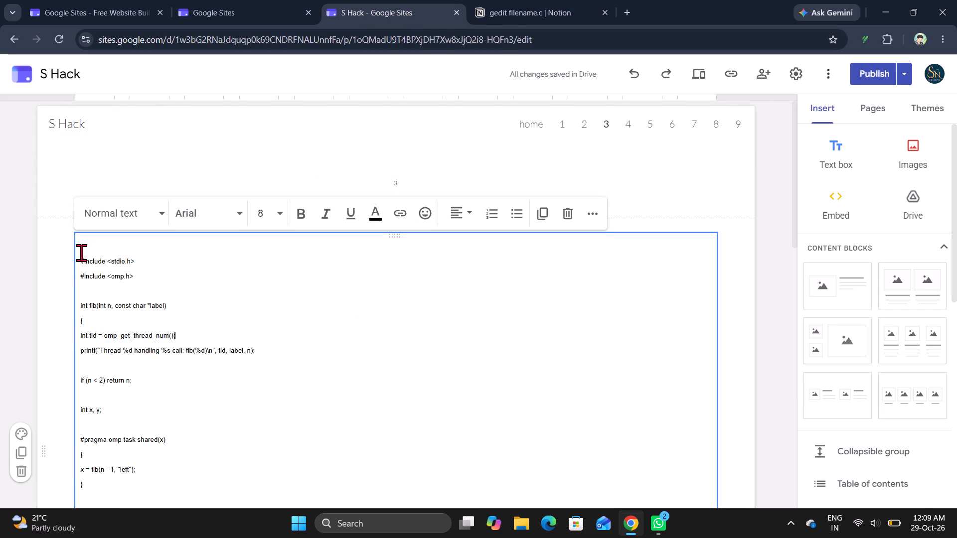
left_click_drag(81, 255, 198, 489)
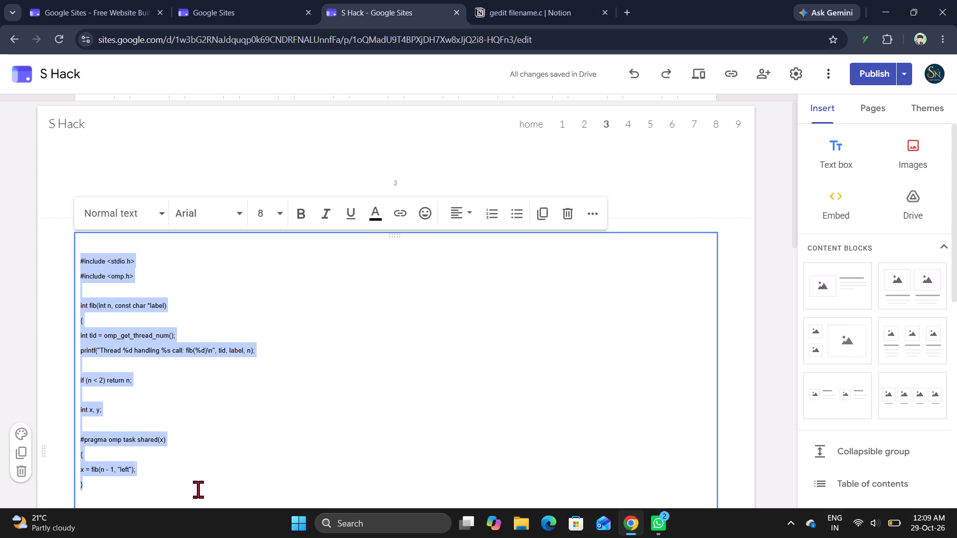
left_click_drag(198, 489, 159, 310)
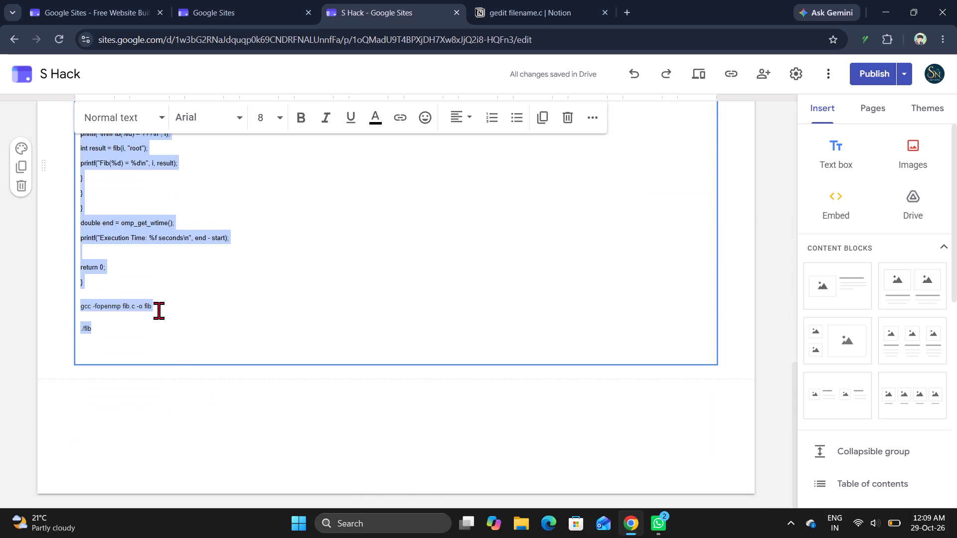
left_click_drag(159, 310, 130, 286)
key("BackSpace")
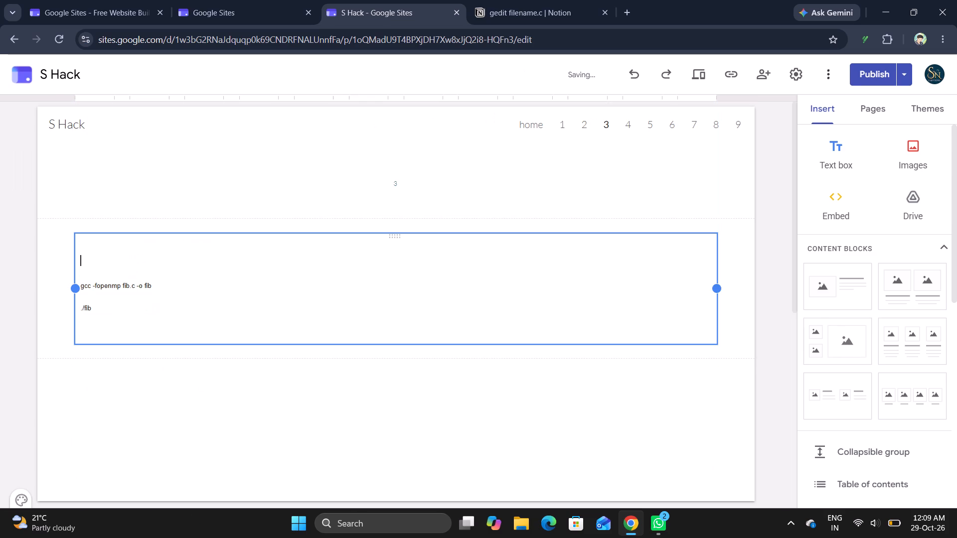
key("BackSpace")
key("ctrl+v")
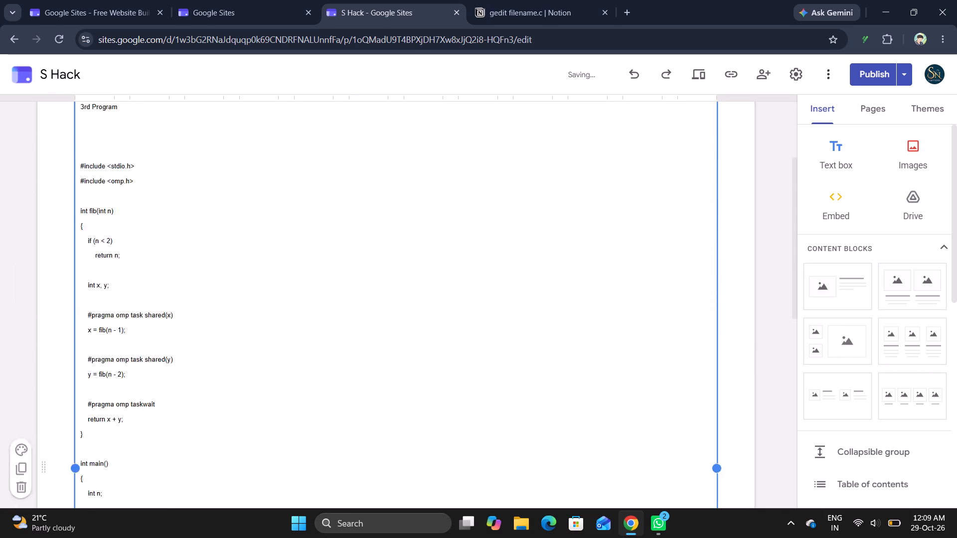
Delete the "3rd Program" heading and the extra blank lines above the first #include on page 3.
scroll(130, 286, "up", 4)
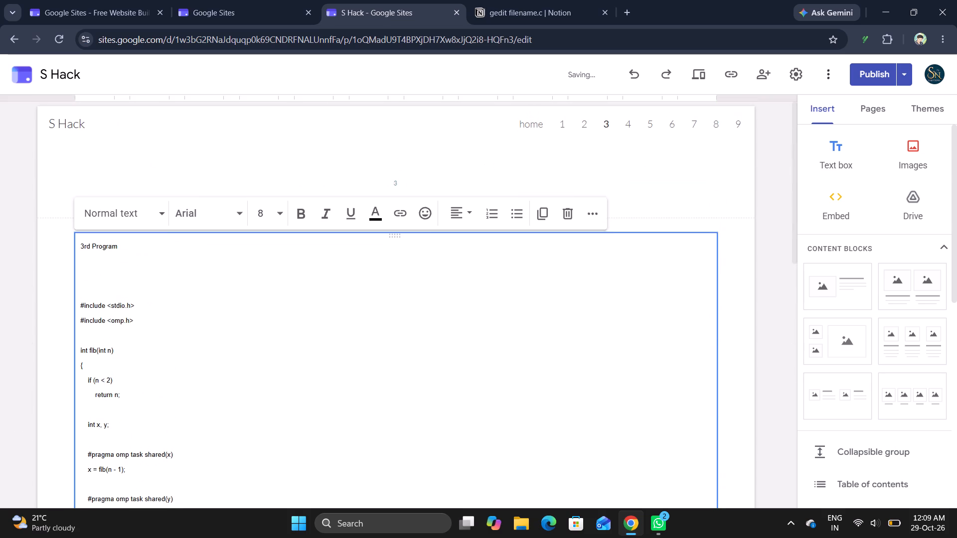
scroll(130, 286, "up", 1)
left_click(89, 274)
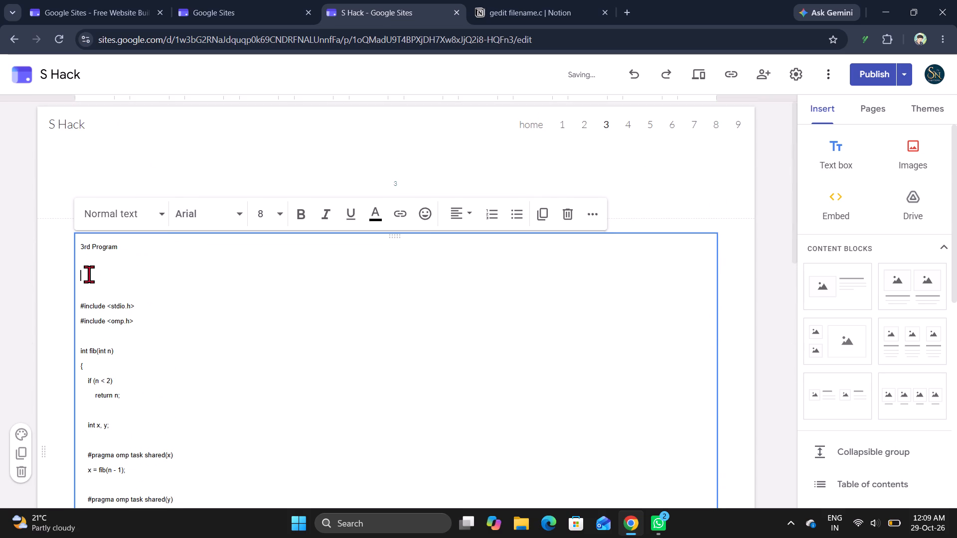
key("BackSpace")
key("BackSpace")
key("BackSpace")
key("BackSpace")
key("BackSpace")
key("BackSpace")
key("BackSpace")
key("BackSpace")
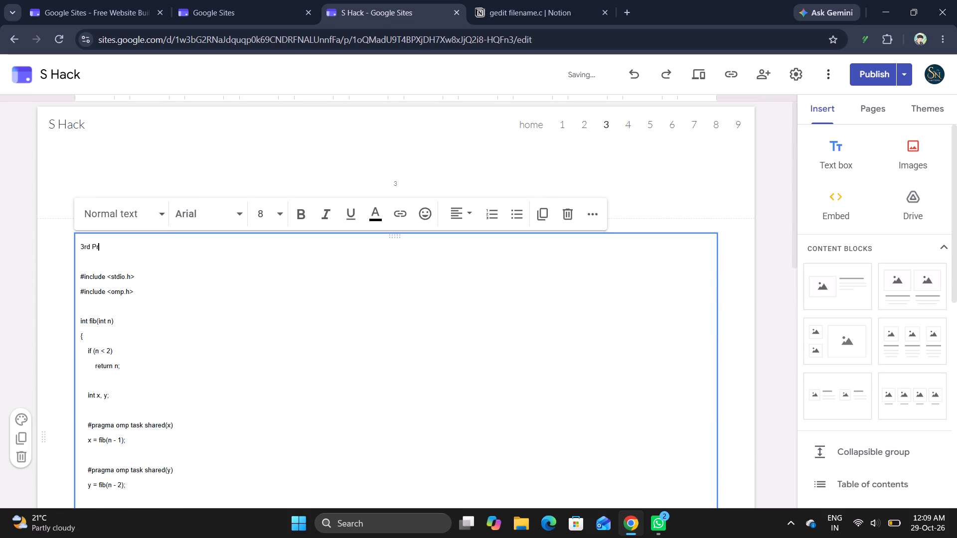
key("BackSpace")
key("BackSpace")
key("BackSpace")
key("BackSpace")
key("BackSpace")
key("BackSpace")
key("BackSpace")
key("Down")
key("BackSpace")
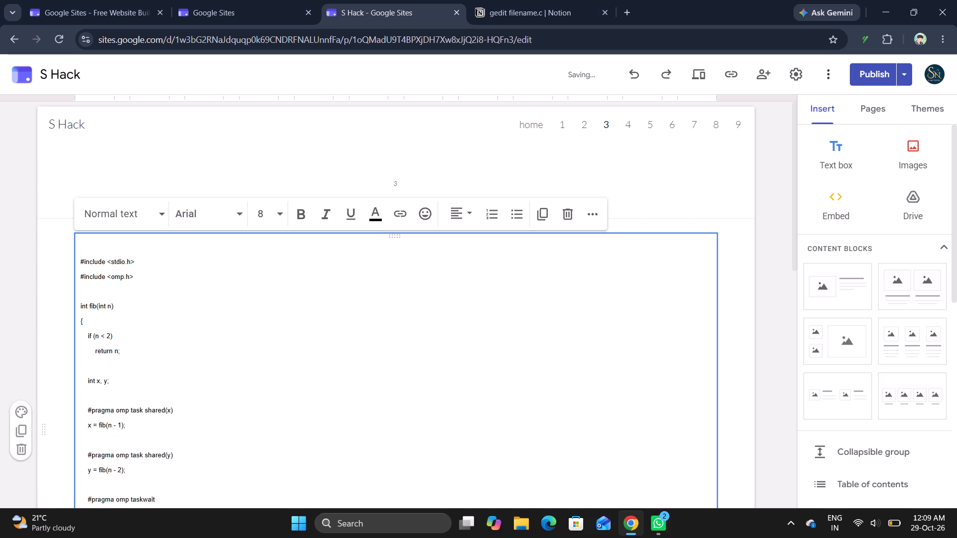
Open page 2 of the S Hack site for editing.
scroll(161, 303, "down", 5)
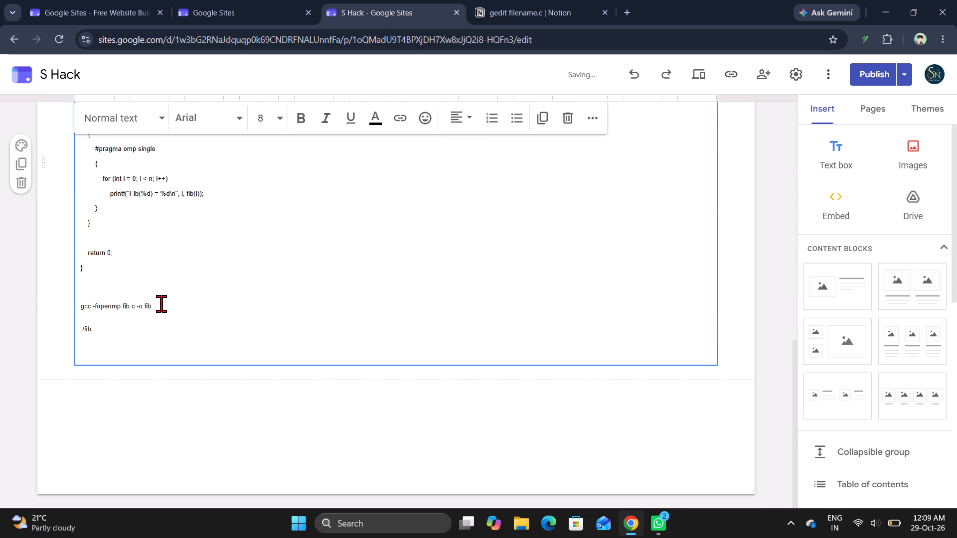
scroll(161, 303, "up", 5)
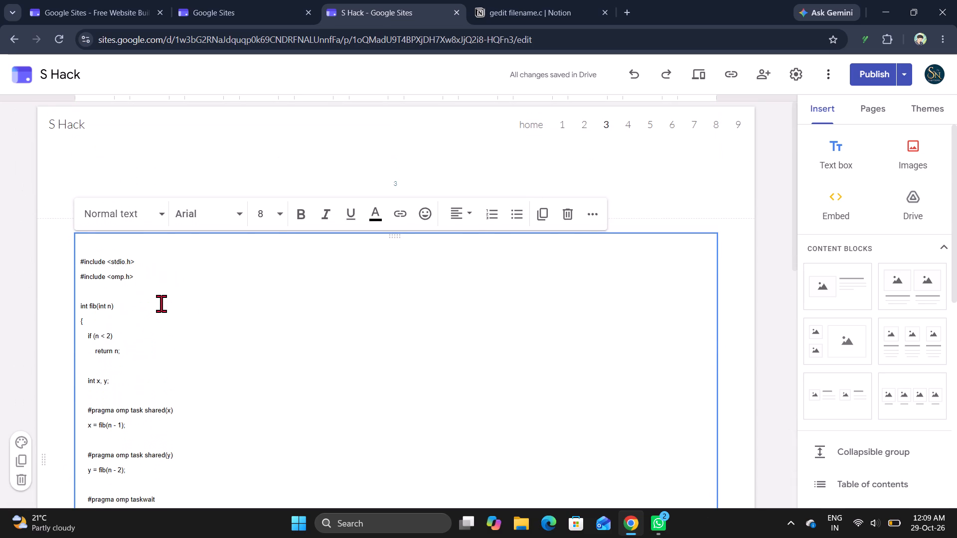
left_click(586, 121)
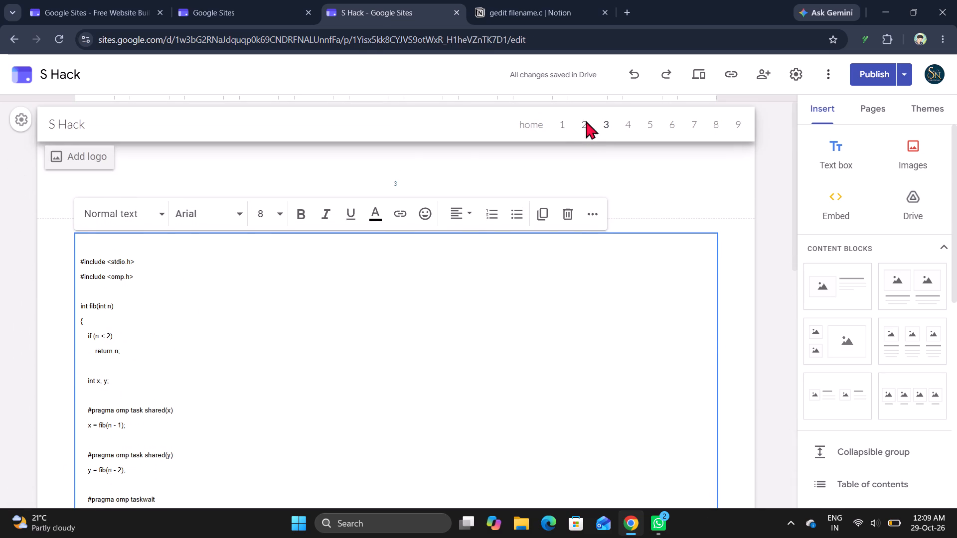
left_click(347, 365)
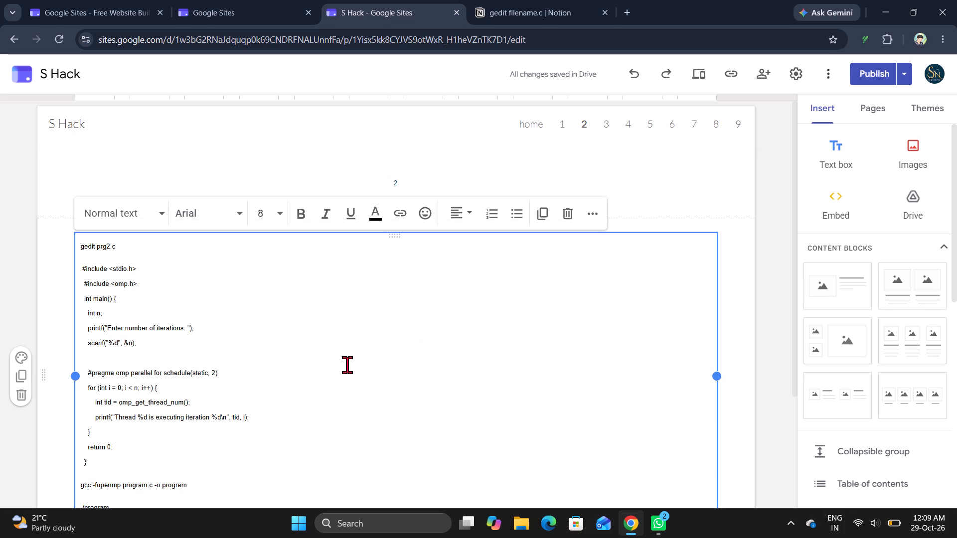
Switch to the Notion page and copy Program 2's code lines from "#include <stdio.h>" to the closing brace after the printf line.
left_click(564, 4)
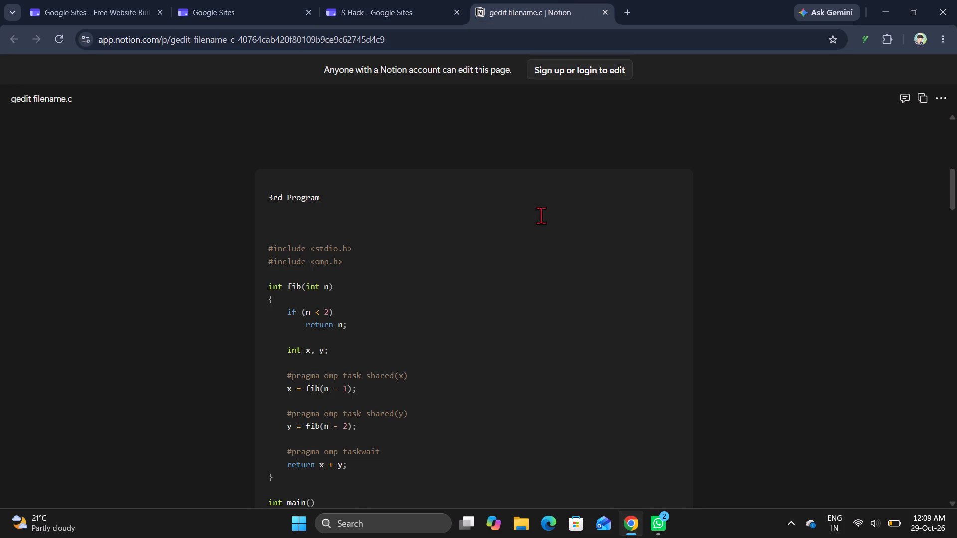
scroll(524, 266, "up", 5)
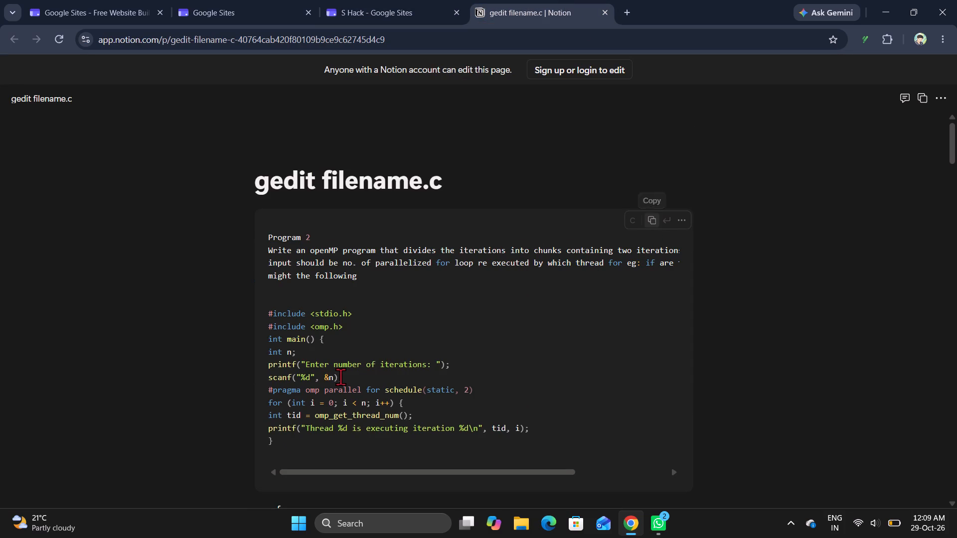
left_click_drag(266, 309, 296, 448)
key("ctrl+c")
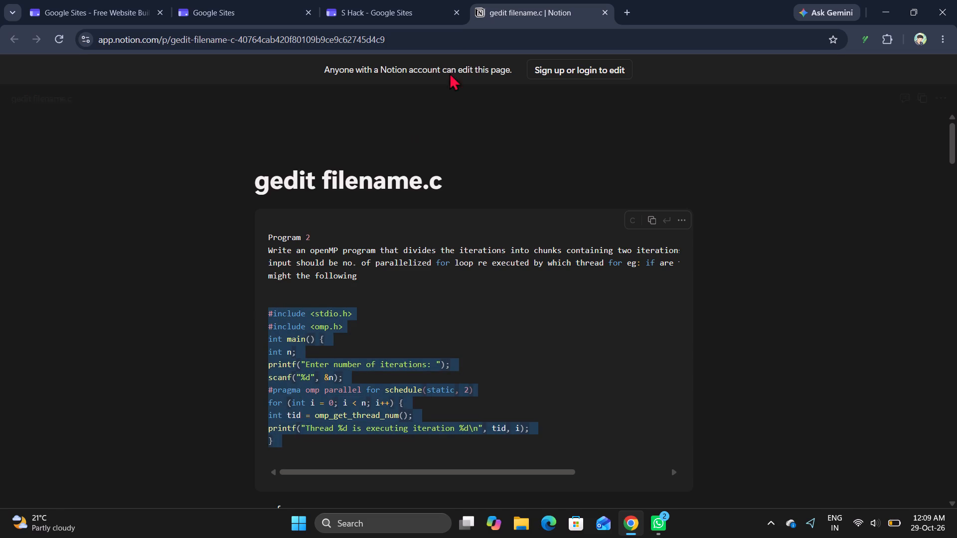
Return to the S Hack site and delete the code between "gedit prg2.c" and the gcc line on page 2.
left_click(410, 18)
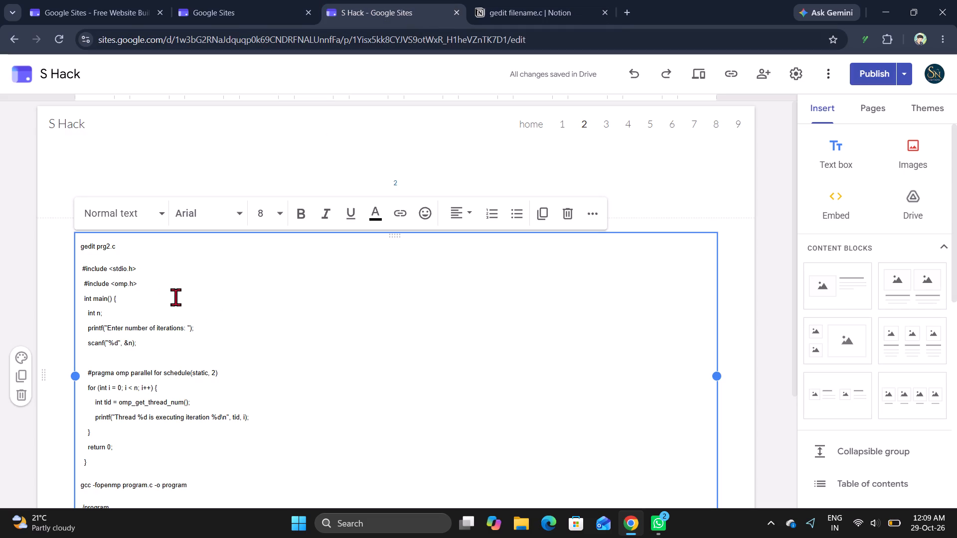
scroll(121, 278, "down", 1)
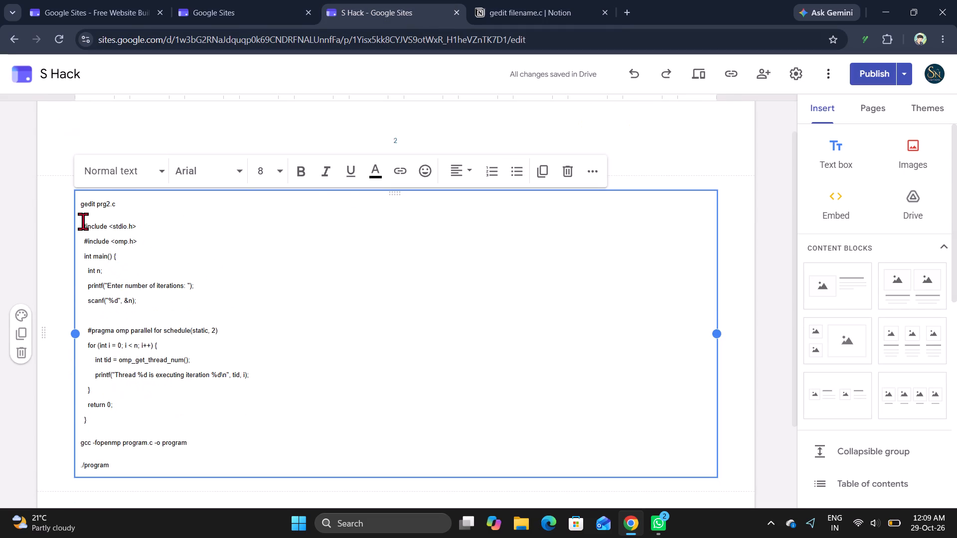
left_click_drag(83, 221, 186, 412)
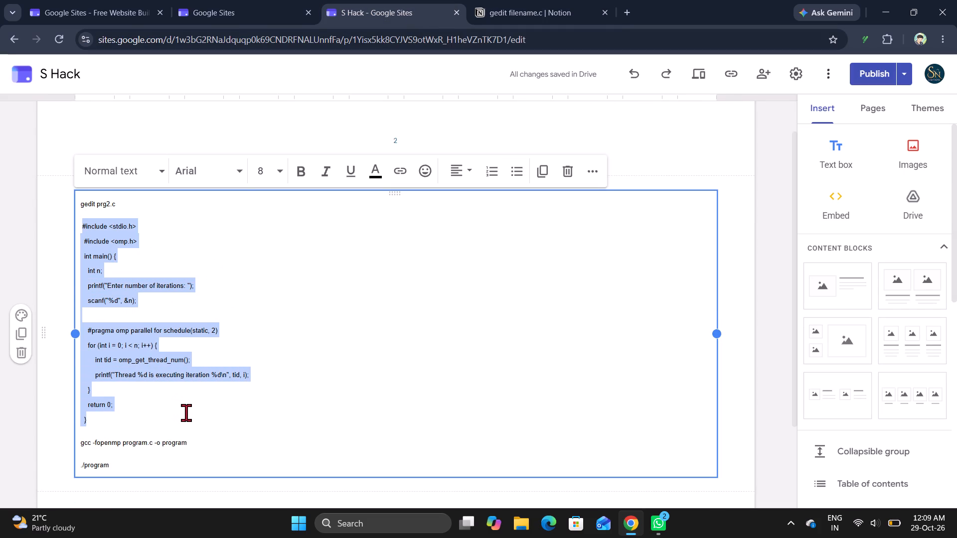
left_click_drag(186, 412, 193, 418)
key("BackSpace")
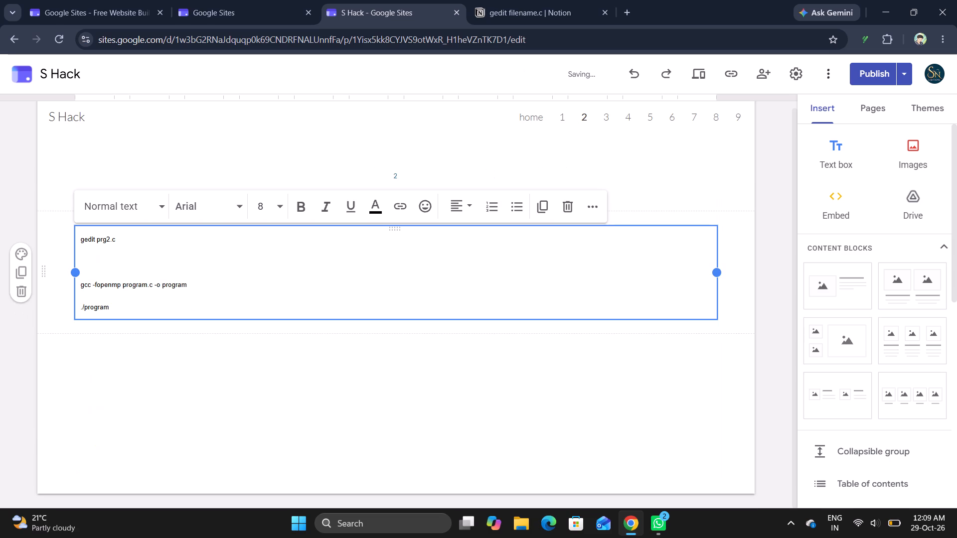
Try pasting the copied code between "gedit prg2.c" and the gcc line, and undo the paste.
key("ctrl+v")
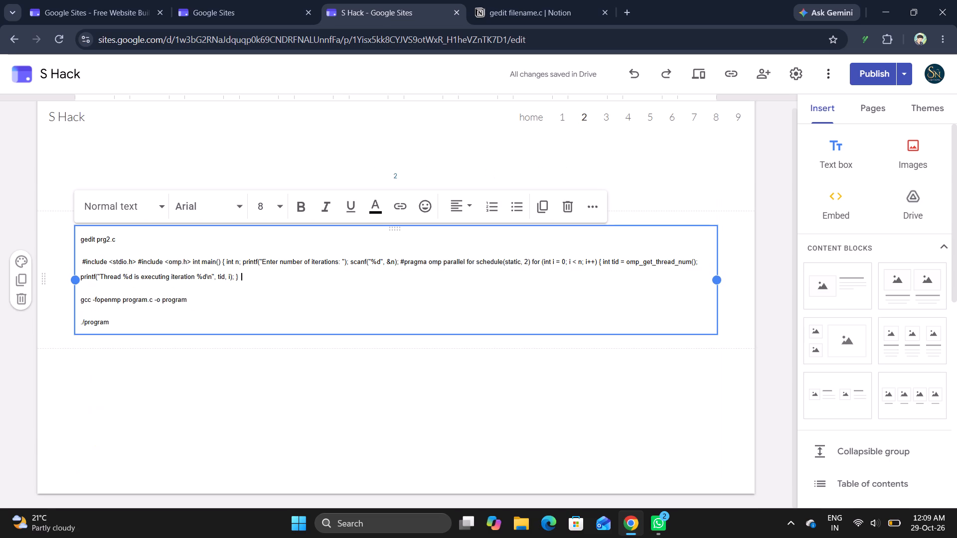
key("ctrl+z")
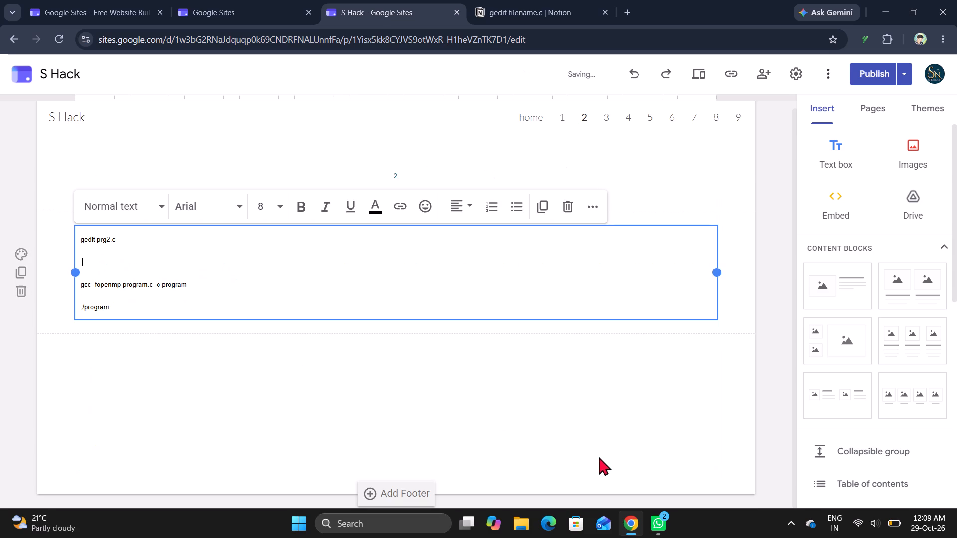
Copy the whole Program 2 code block from the Notion page and return to page 2 of the S Hack site.
left_click(556, 19)
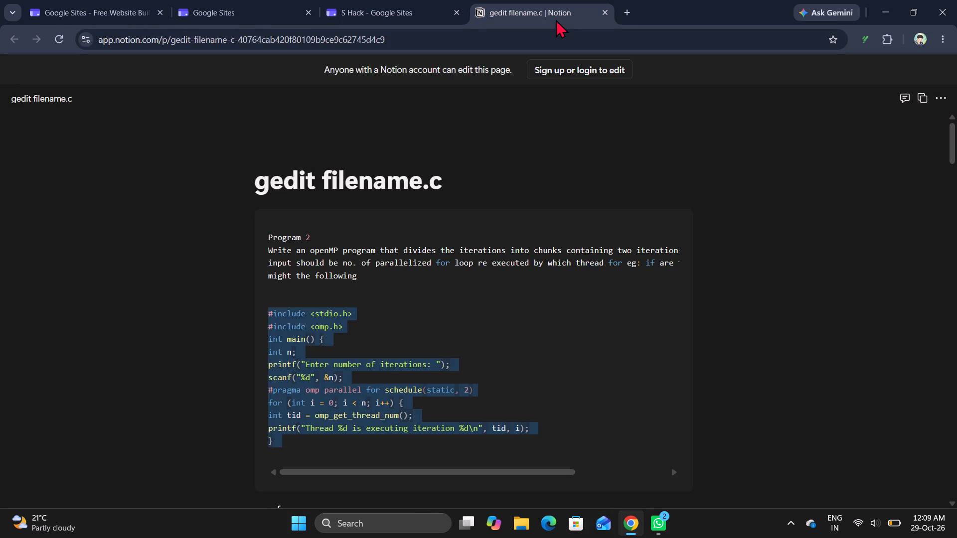
left_click(650, 224)
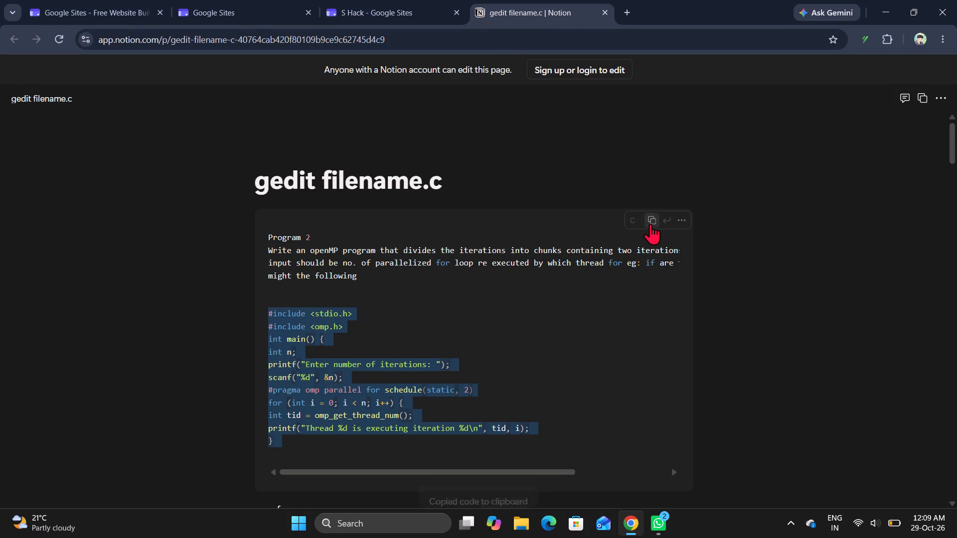
left_click(391, 5)
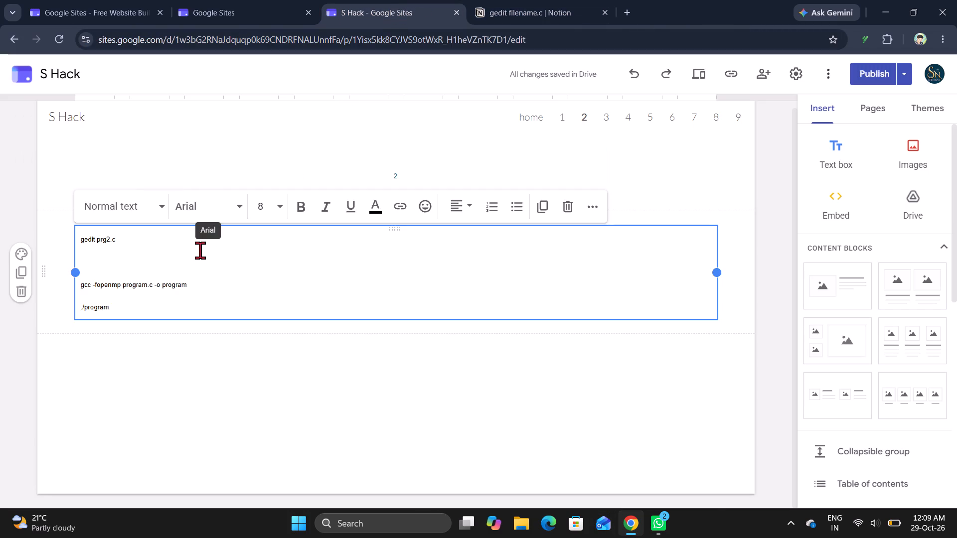
Paste the copied Program 2 code block between "gedit prg2.c" and the gcc line on page 2.
key("ctrl+v")
scroll(200, 250, "up", 1)
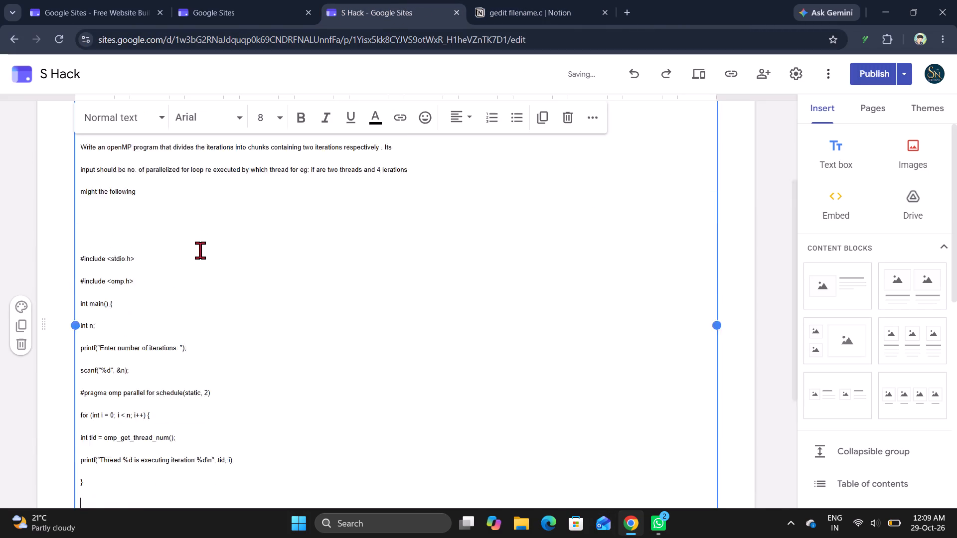
Delete the "Program 2" heading, the problem statement and the blank lines between "gedit prg2.c" and "#include <stdio.h>".
scroll(200, 250, "up", 1)
left_click(149, 318)
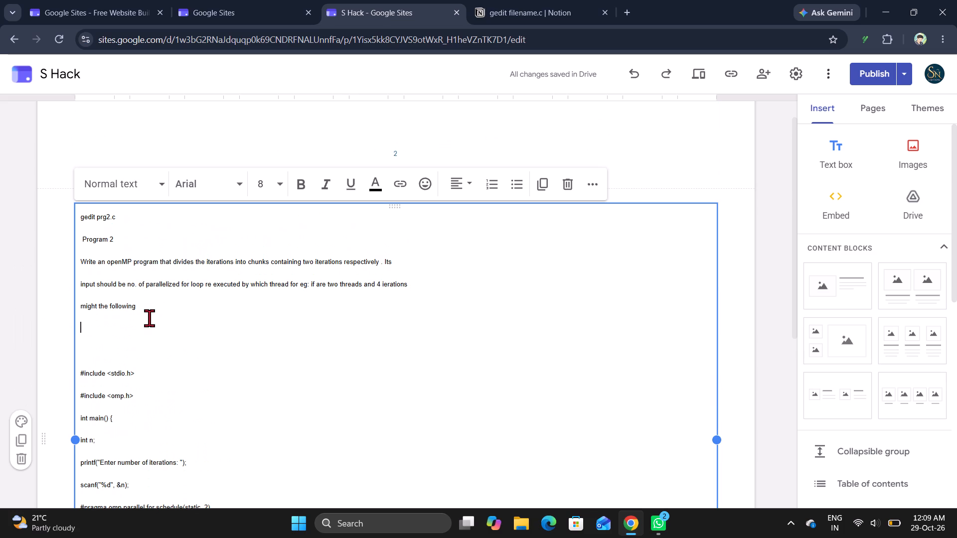
key("BackSpace")
key("BackSpace")
key("BackSpace")
key("BackSpace")
key("BackSpace")
key("BackSpace")
key("BackSpace")
key("BackSpace")
key("BackSpace")
key("BackSpace")
key("BackSpace")
key("BackSpace")
key("BackSpace")
key("BackSpace")
key("BackSpace")
key("BackSpace")
key("BackSpace")
key("BackSpace")
key("BackSpace")
key("BackSpace")
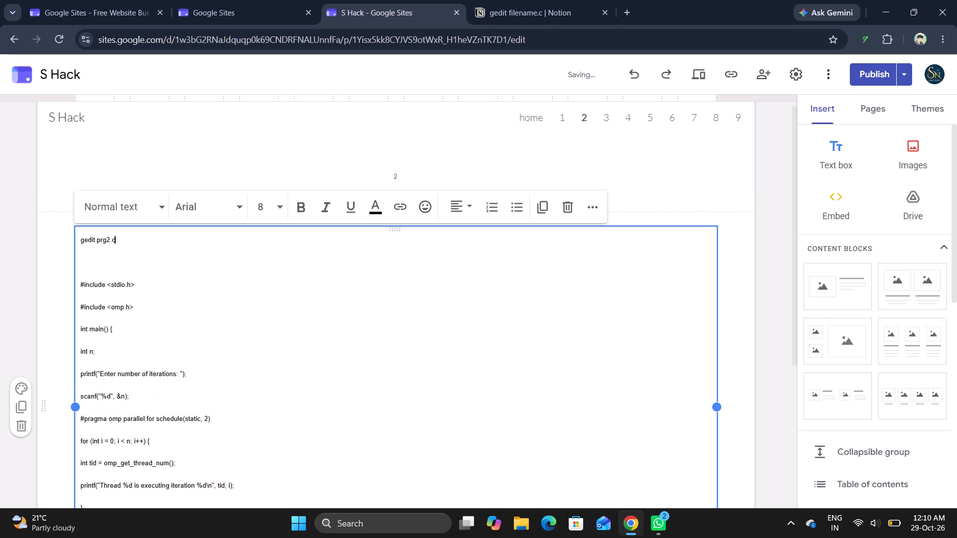
key("Down")
key("BackSpace")
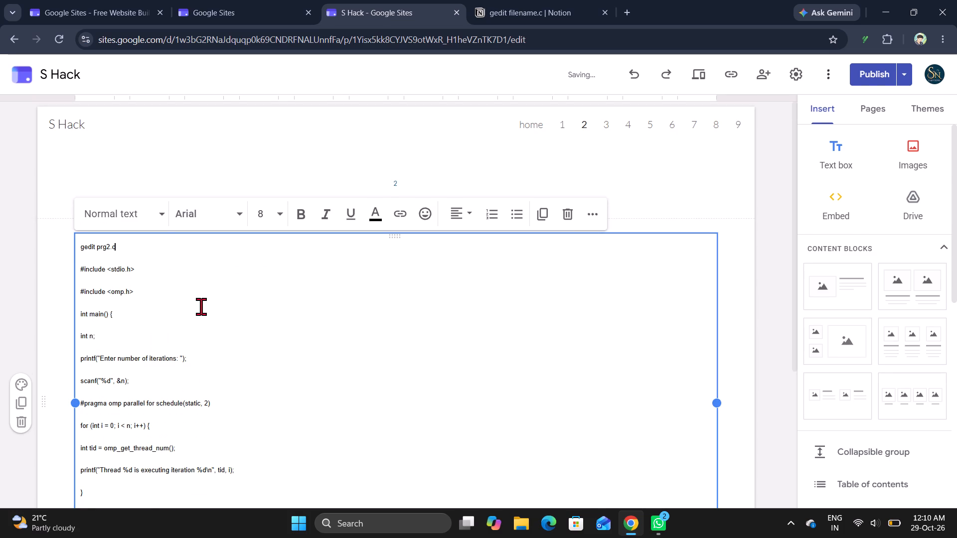
Look over the rest of page 2, and open page 3 to check its Fibonacci program and command lines.
scroll(201, 300, "down", 3)
scroll(201, 300, "up", 1)
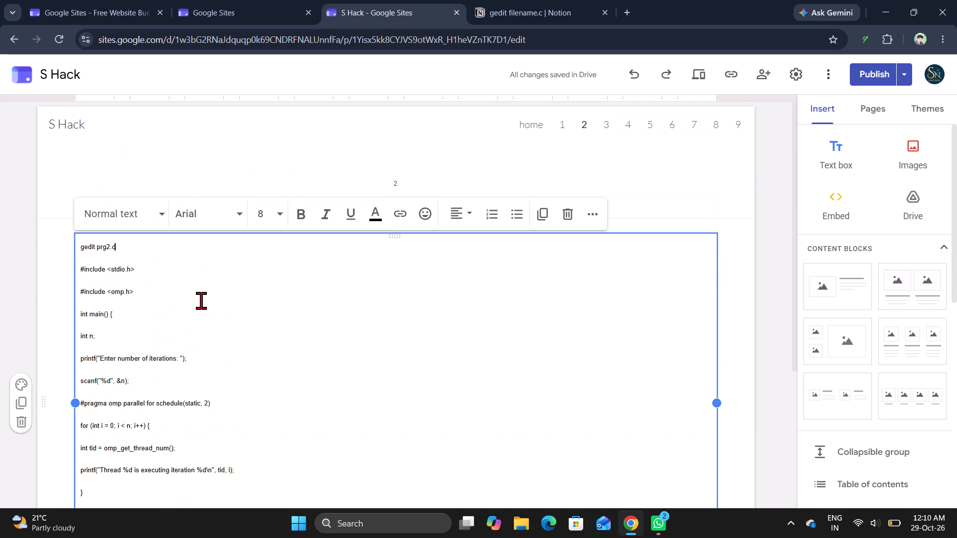
scroll(201, 300, "up", 3)
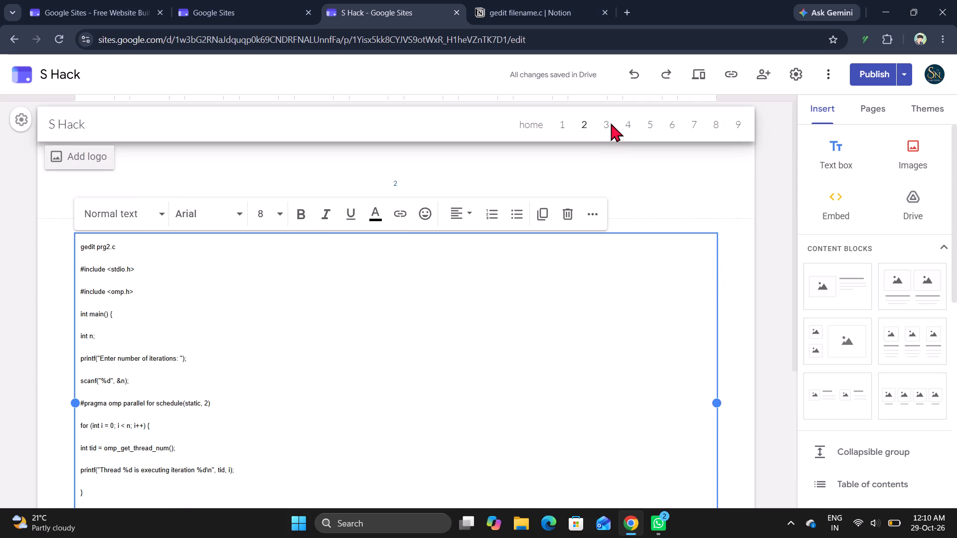
left_click(606, 123)
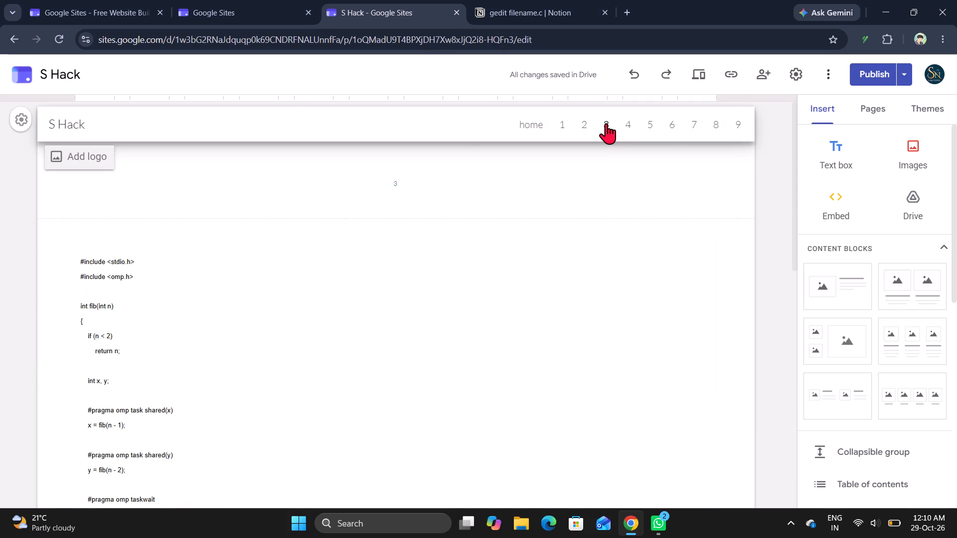
scroll(491, 378, "down", 4)
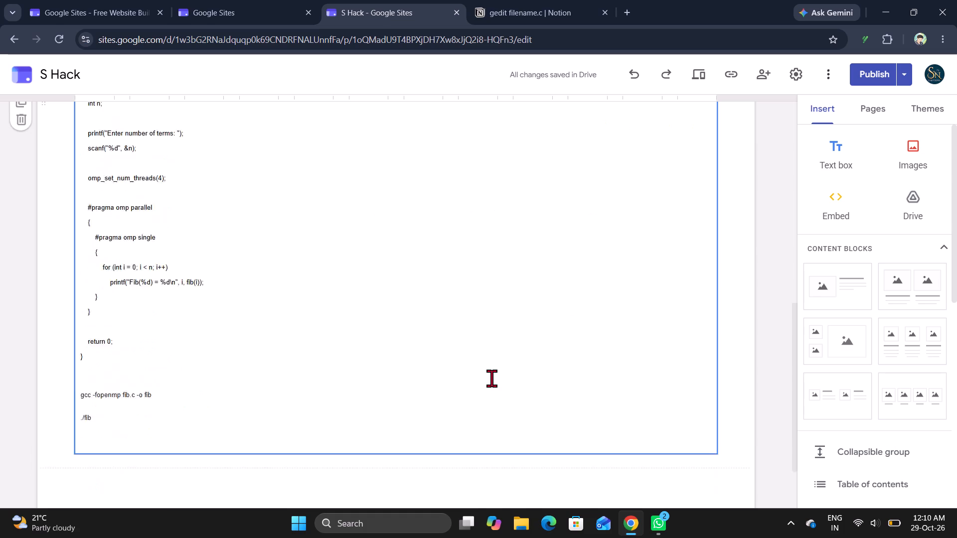
scroll(491, 378, "down", 1)
scroll(491, 378, "up", 5)
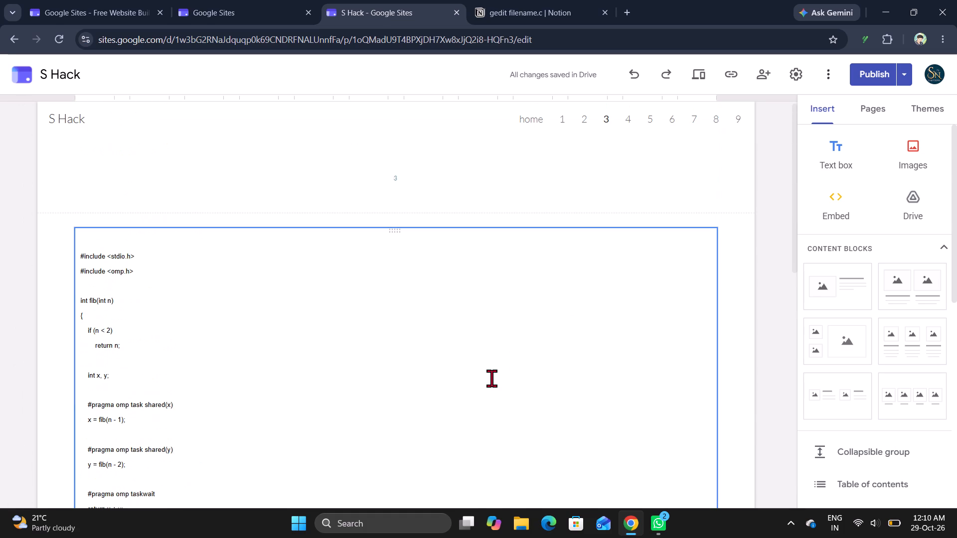
Open page 4, copy the whole Program 4 prime-counting code block from the Notion page, and return to the S Hack site.
left_click(628, 122)
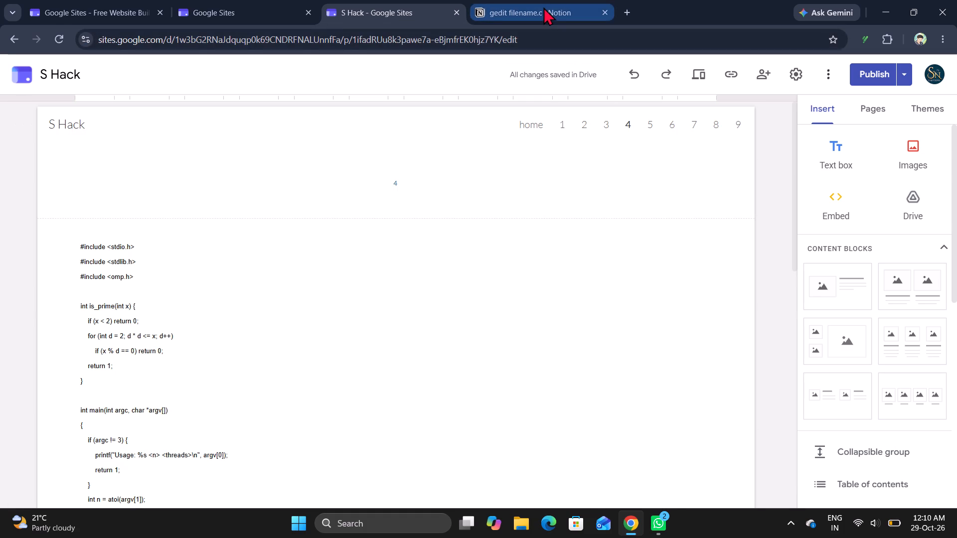
left_click(543, 7)
scroll(336, 339, "down", 3)
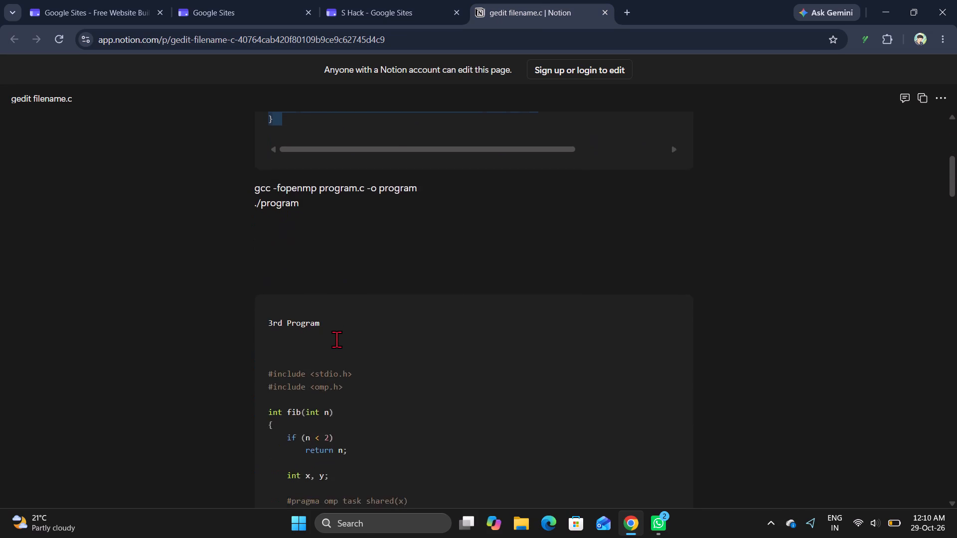
scroll(336, 339, "down", 5)
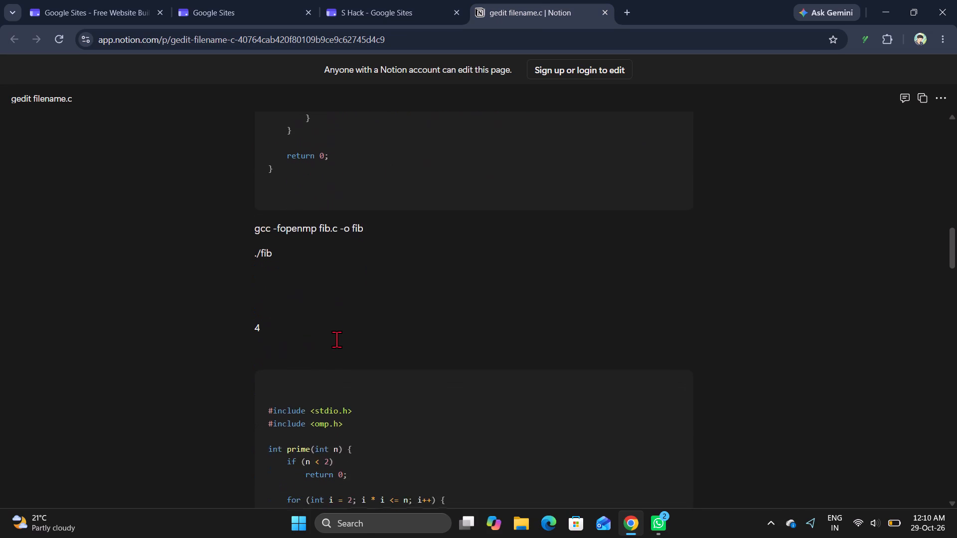
scroll(336, 339, "down", 3)
scroll(336, 339, "up", 1)
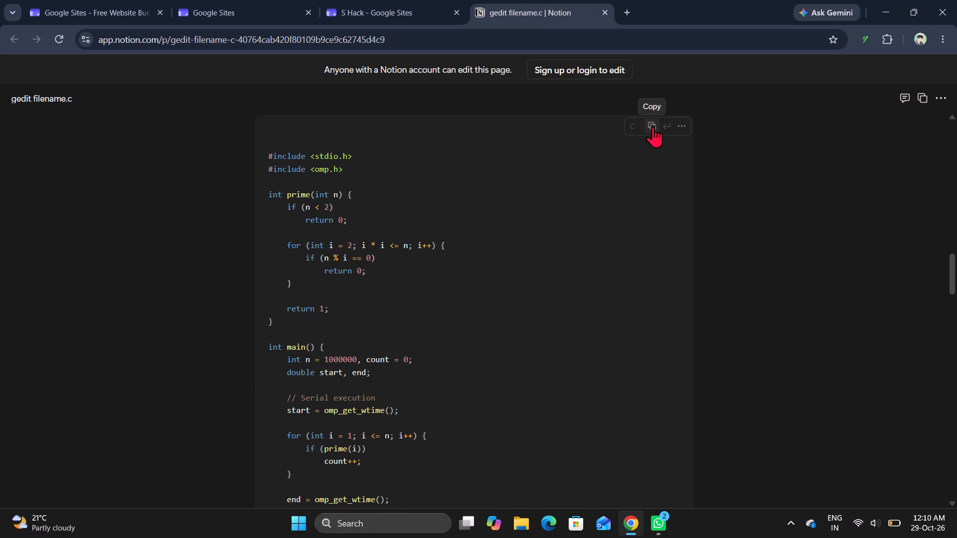
left_click(653, 127)
scroll(516, 278, "down", 3)
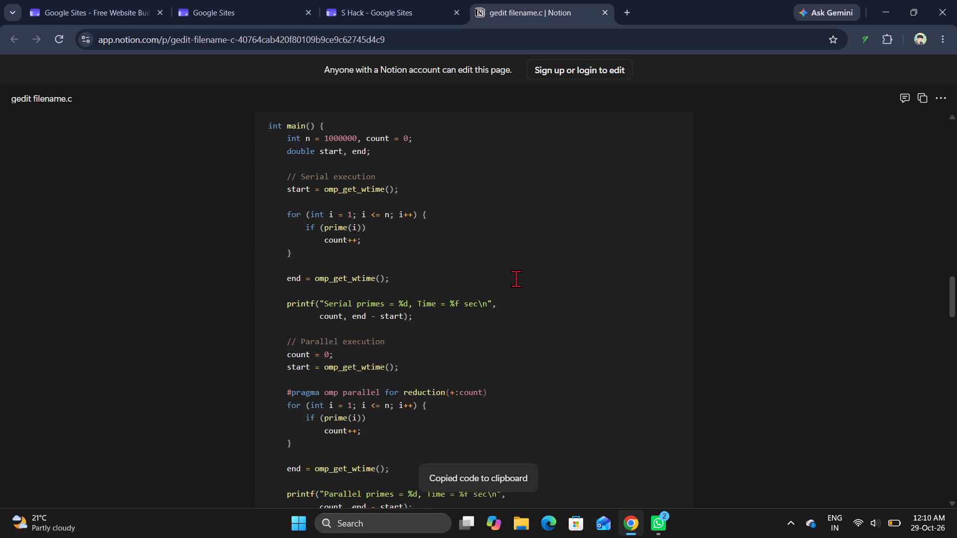
scroll(516, 278, "down", 1)
left_click(359, 0)
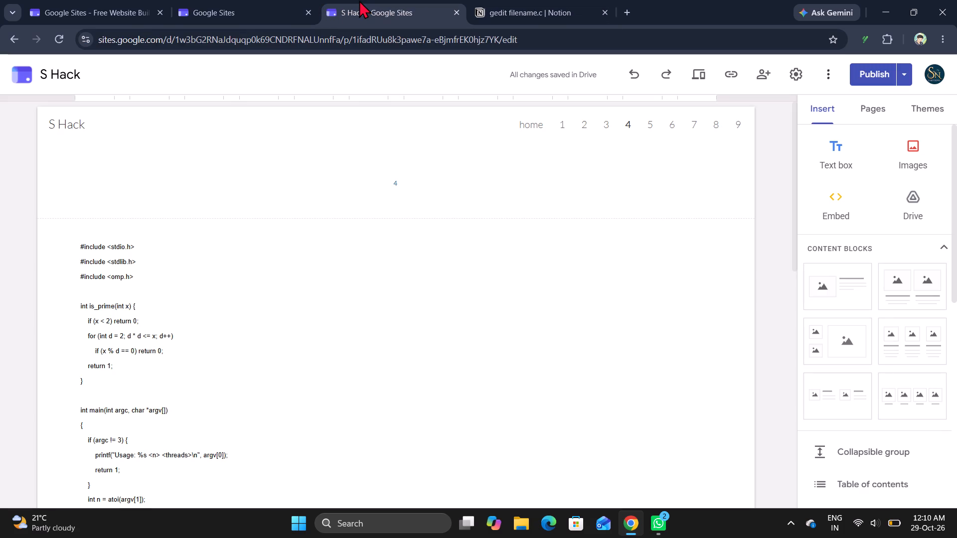
Replace all the existing code in page 4's text box with the copied Program 4 code.
scroll(262, 267, "down", 3)
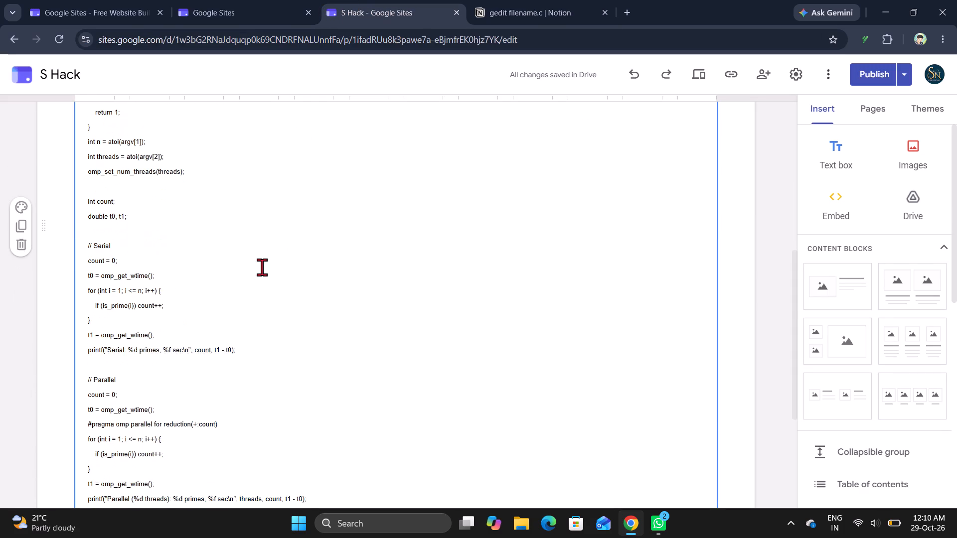
scroll(262, 267, "down", 2)
scroll(262, 267, "up", 2)
left_click(262, 267)
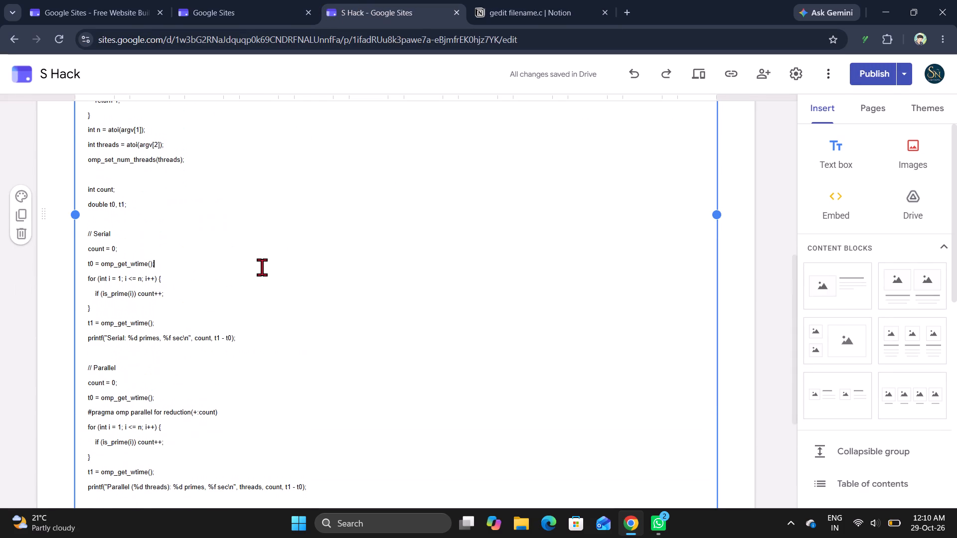
key("ctrl+a")
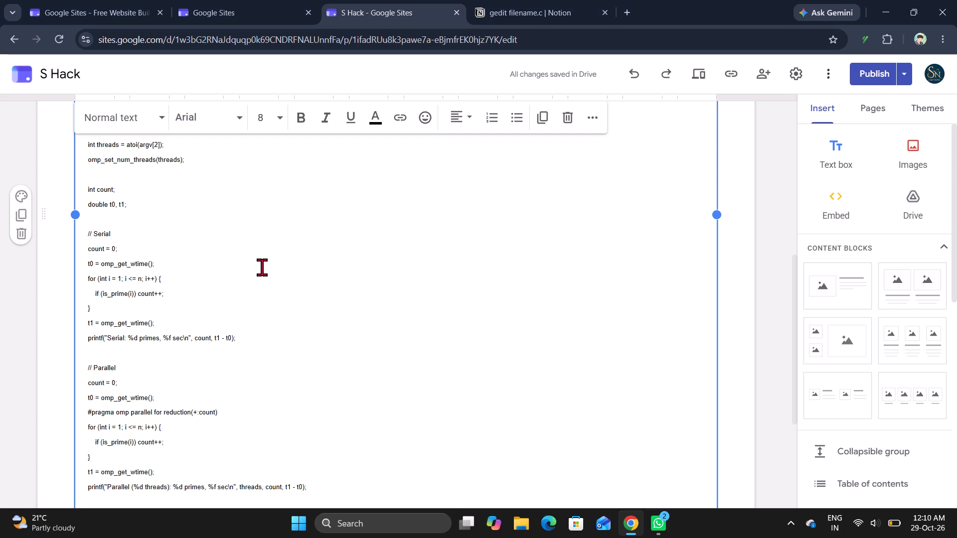
key("BackSpace")
key("ctrl+v")
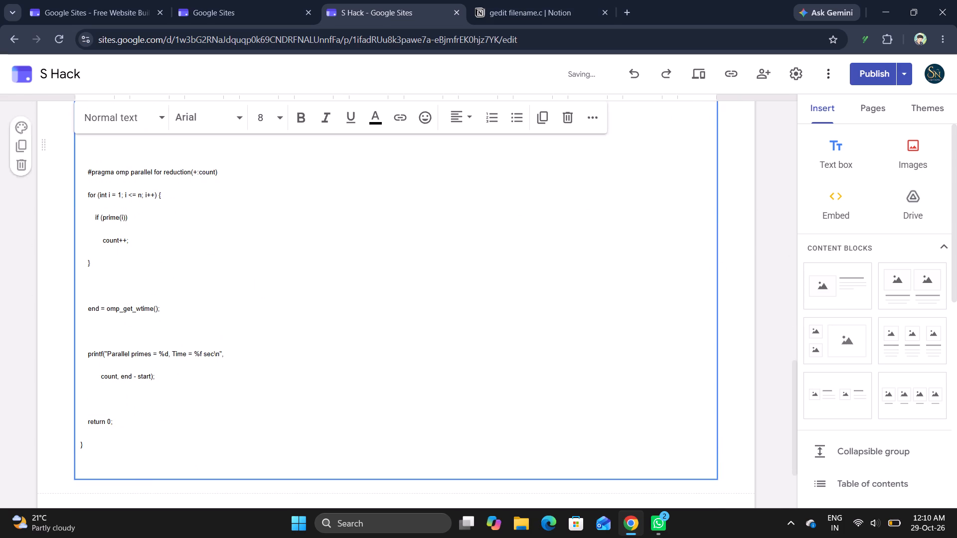
scroll(336, 231, "up", 10)
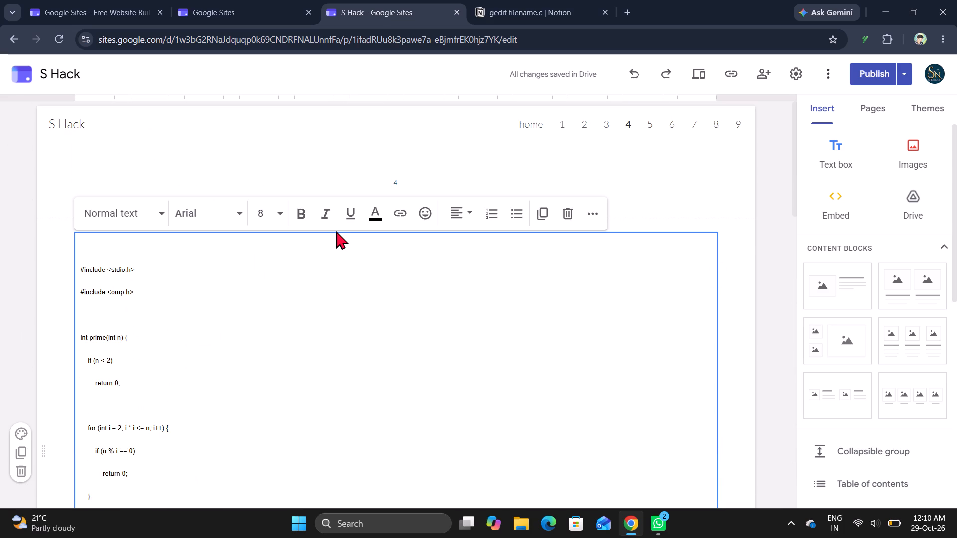
Copy the lines "gcc -fopenmp prime.c -o prime" and "./prime" from the Notion page and paste them below the code on page 4.
left_click(559, 14)
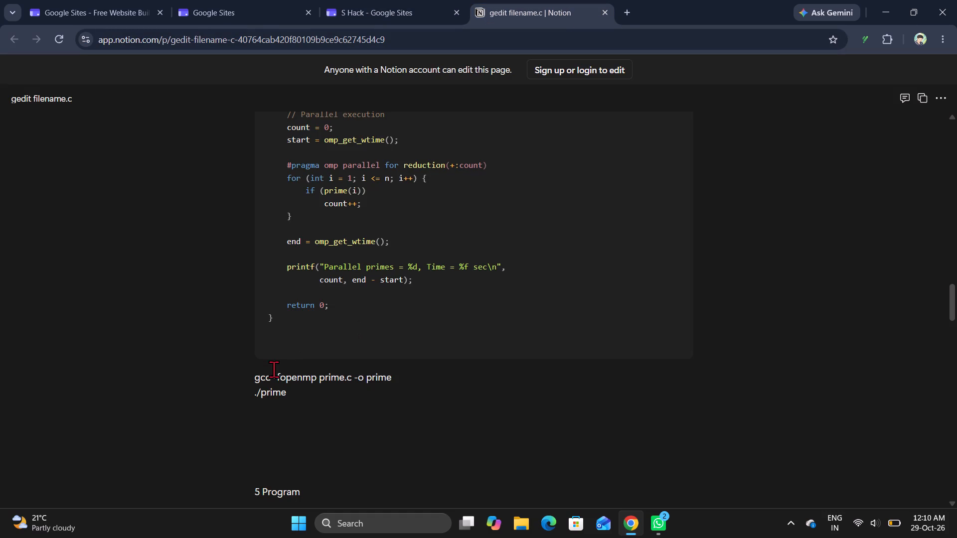
left_click_drag(250, 379, 313, 412)
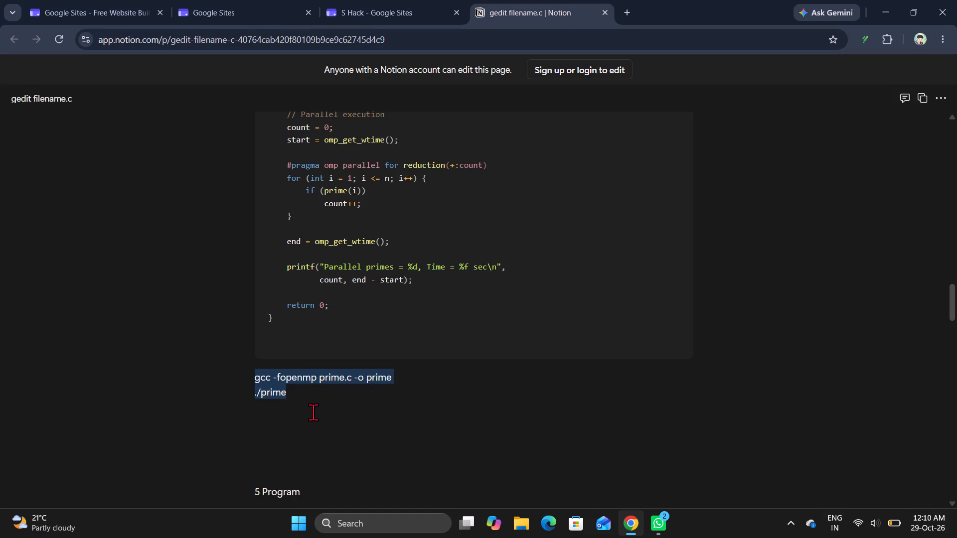
key("ctrl+c")
left_click(377, 13)
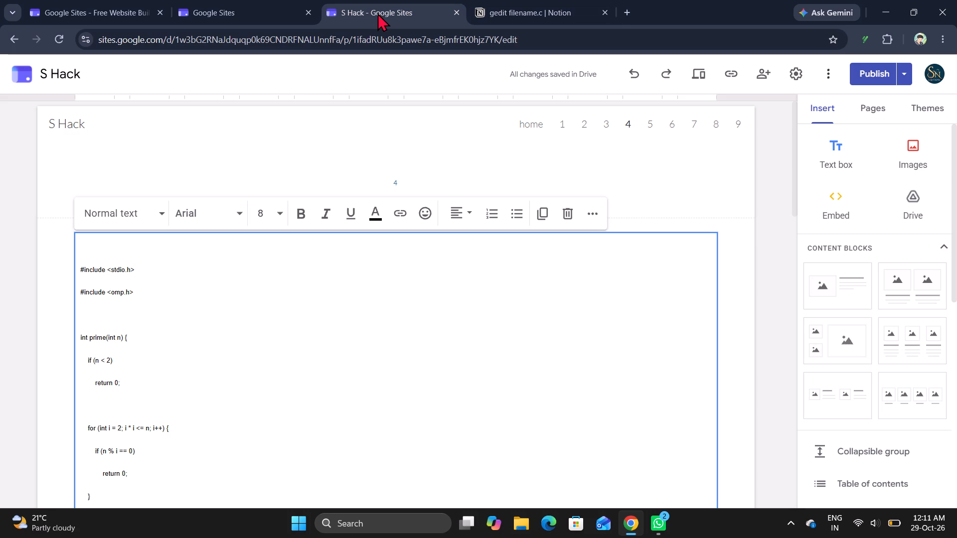
scroll(207, 332, "down", 9)
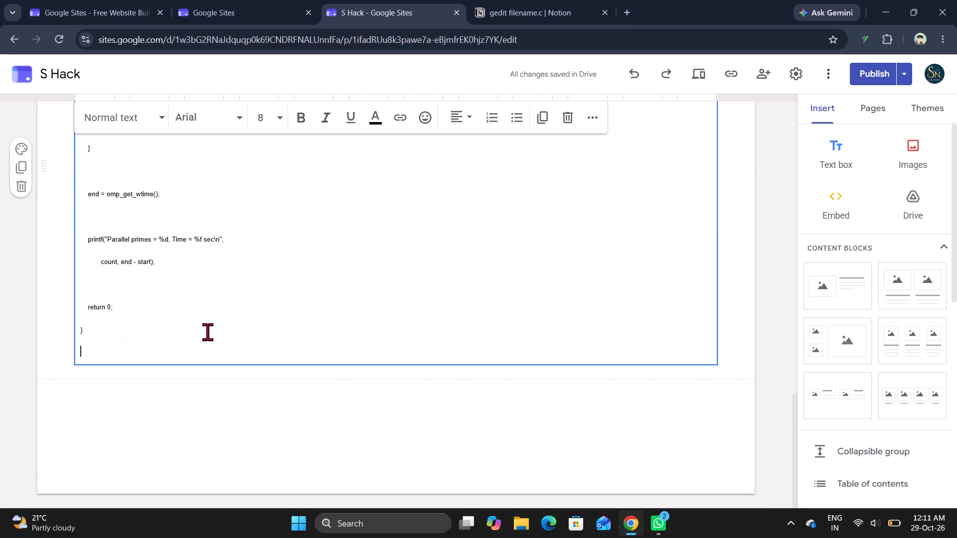
key("Return")
key("ctrl+v")
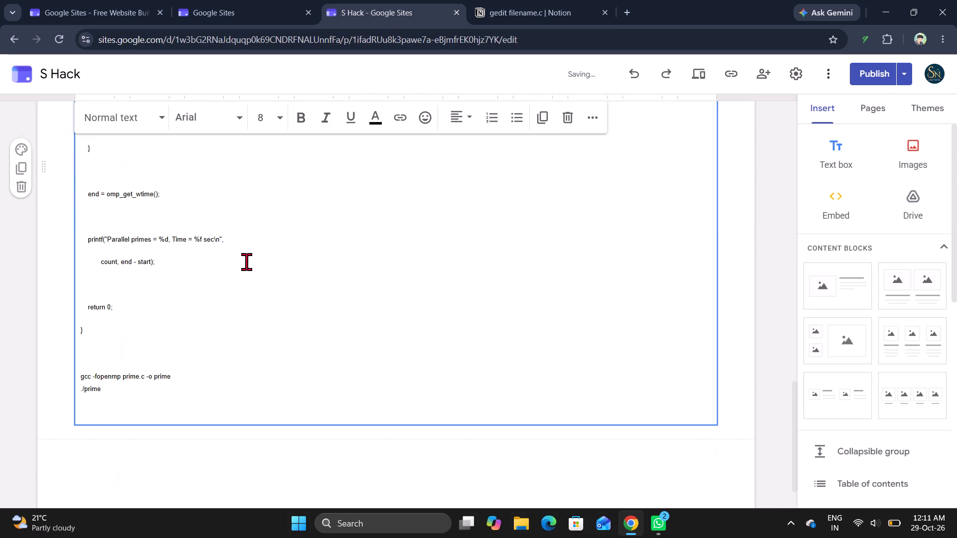
Open page 5, copy the whole Program 5 MPI code block from the Notion page, and return to the S Hack site.
scroll(481, 168, "up", 5)
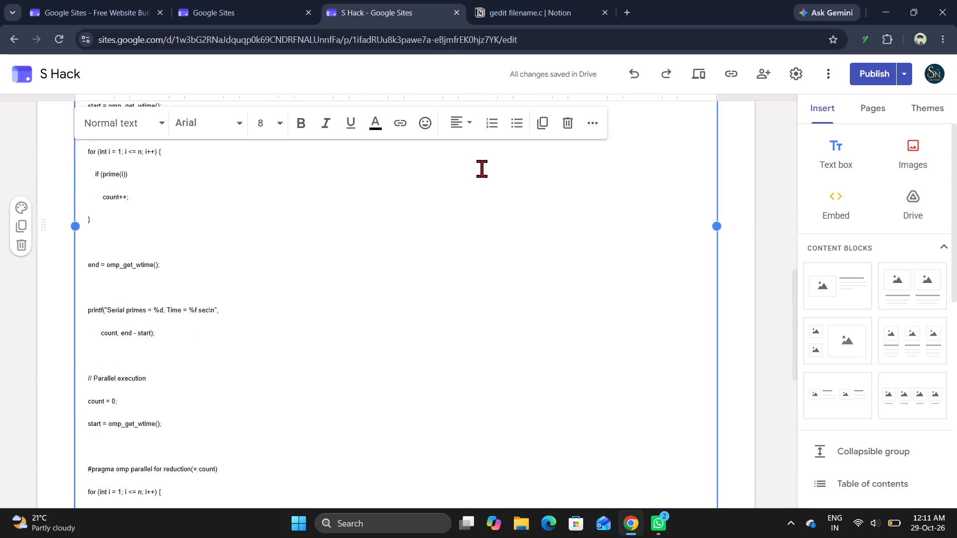
scroll(481, 168, "up", 12)
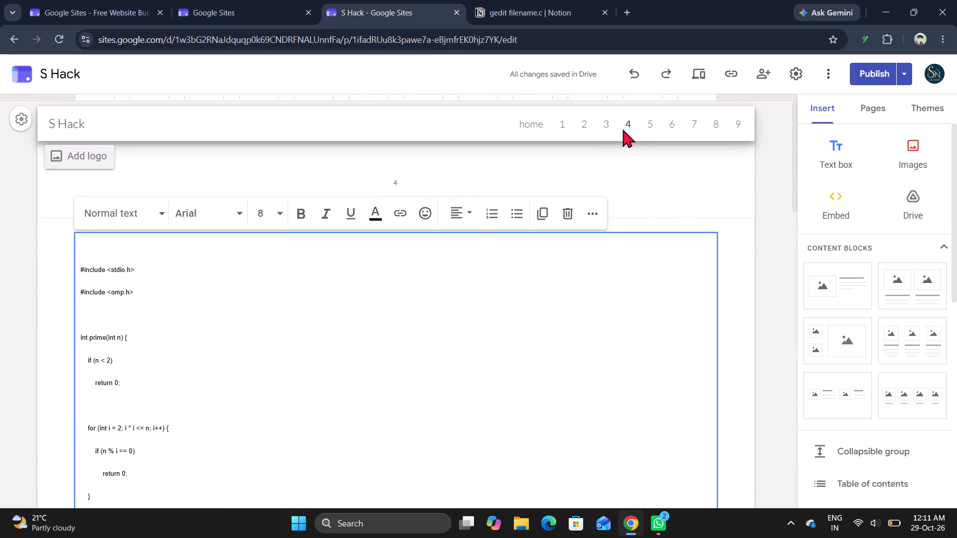
left_click(649, 124)
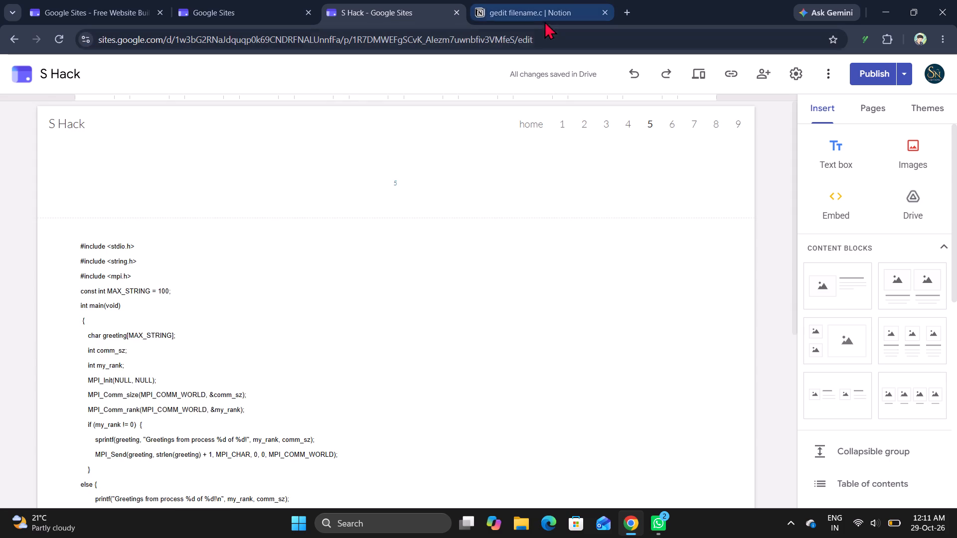
left_click(538, 11)
scroll(440, 358, "down", 4)
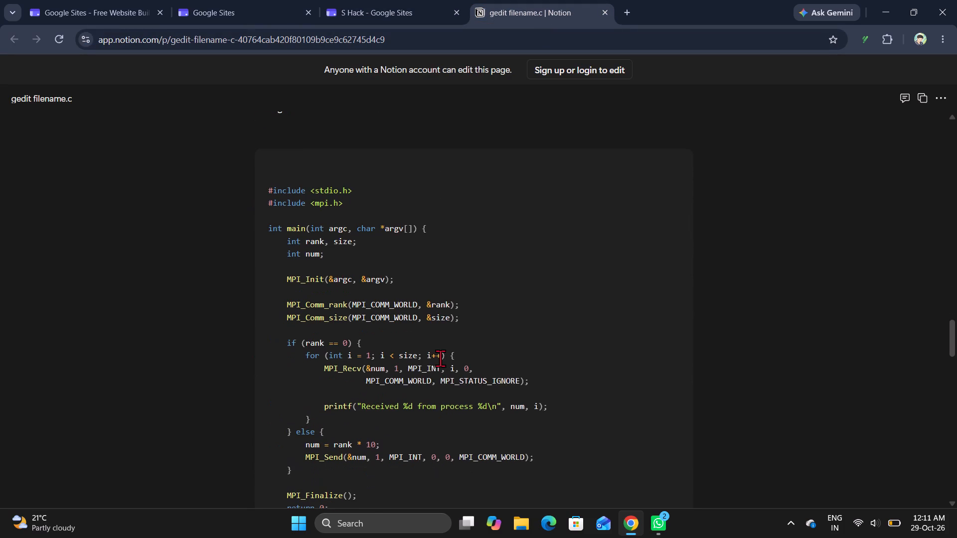
left_click(658, 158)
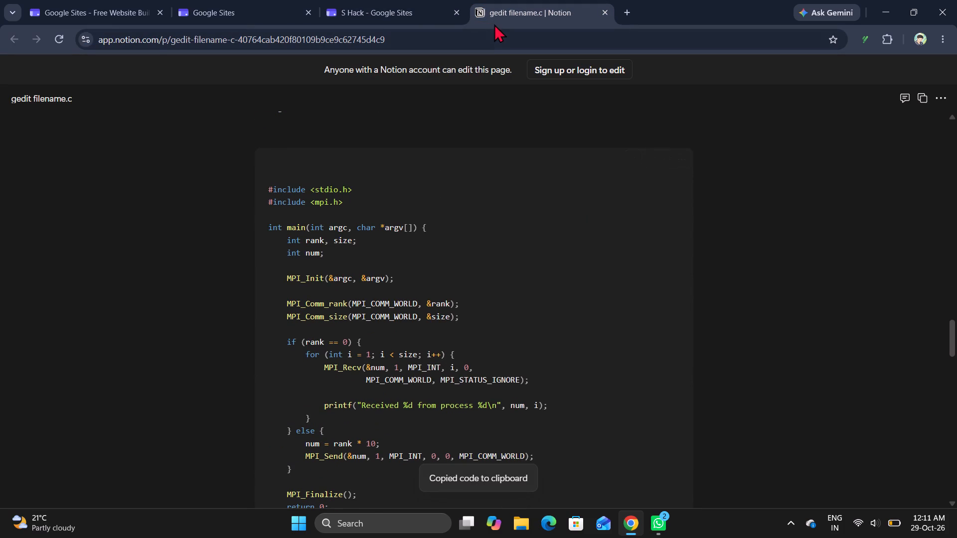
left_click(384, 19)
Replace all the existing code in page 5's text box with the copied Program 5 code.
left_click(236, 340)
key("ctrl+a")
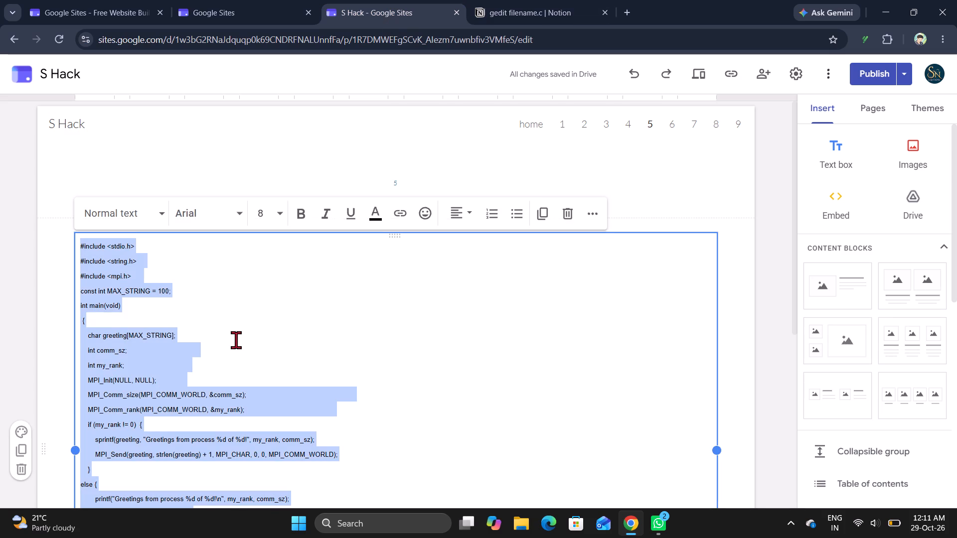
key("BackSpace")
key("ctrl+v")
Copy the lines "mpicc mpi.c -o mpi" and "mpirun -np 5 ./mpi" from the Notion page and paste them below the code on page 5.
scroll(236, 340, "down", 1)
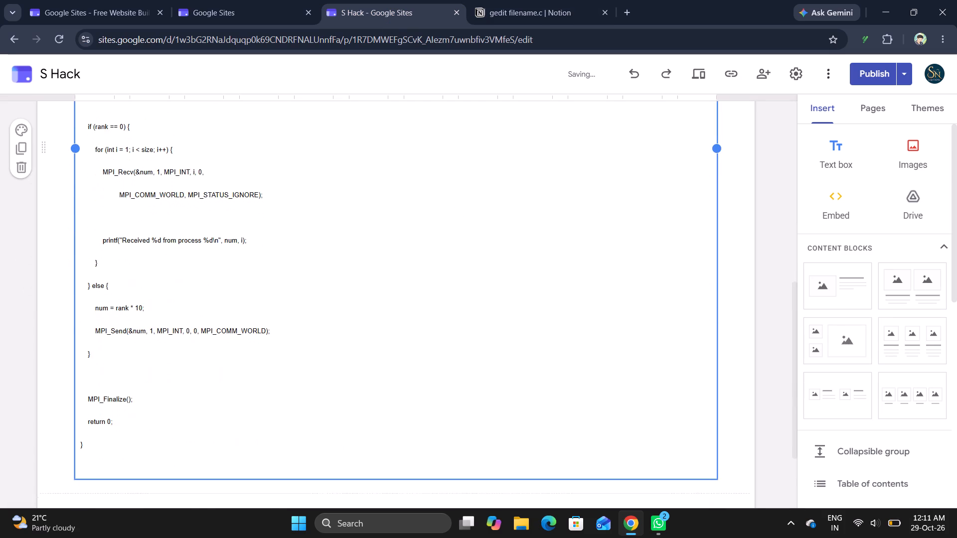
scroll(236, 340, "down", 1)
key("Return")
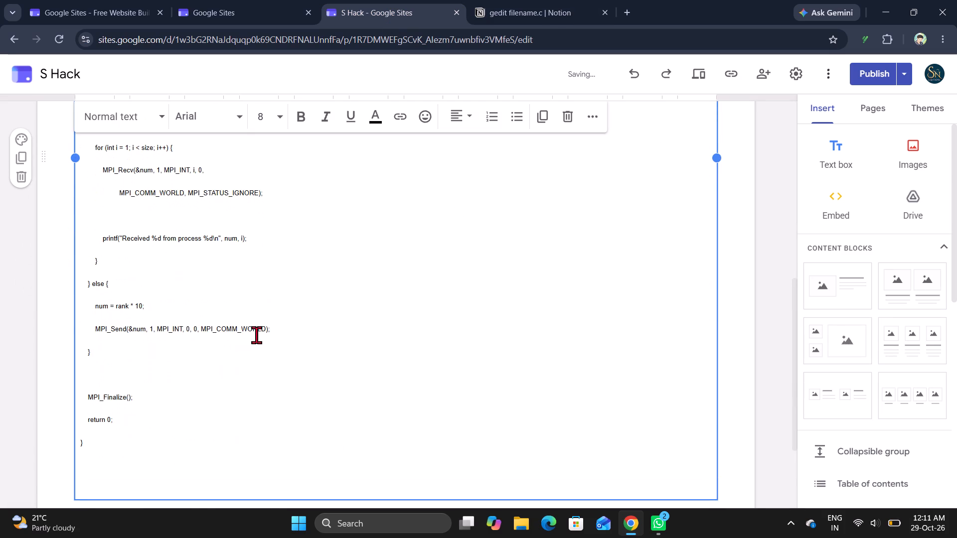
left_click(548, 16)
scroll(402, 276, "down", 4)
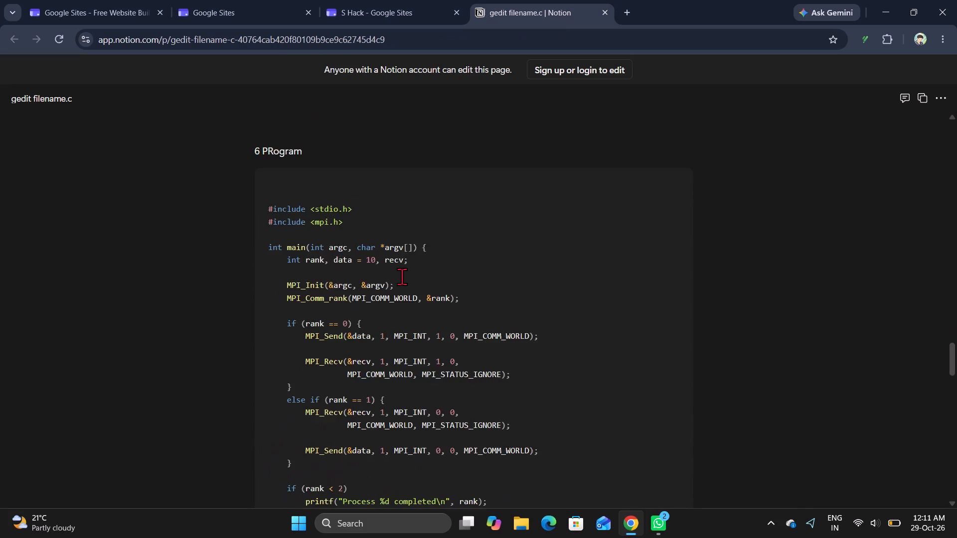
left_click_drag(248, 162, 333, 196)
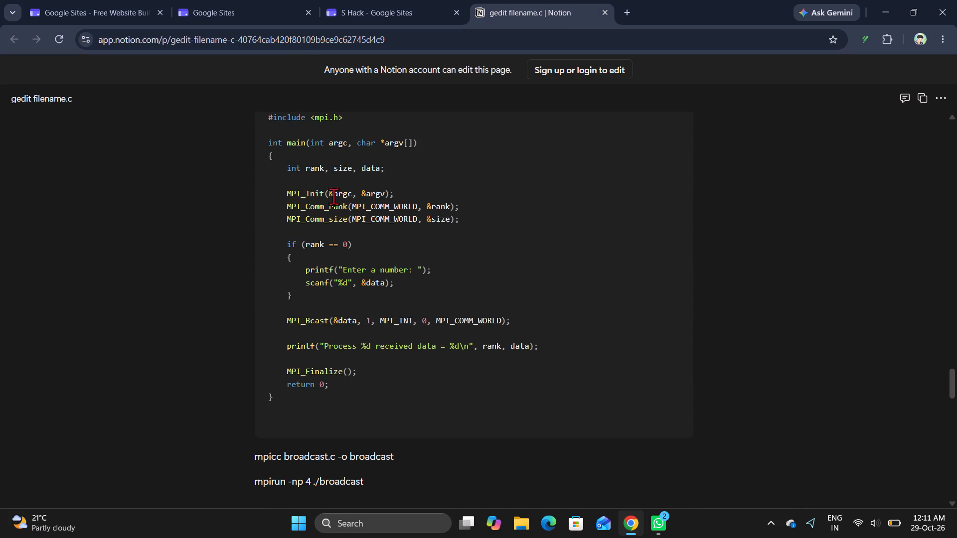
left_click_drag(333, 196, 342, 213)
scroll(342, 213, "up", 7)
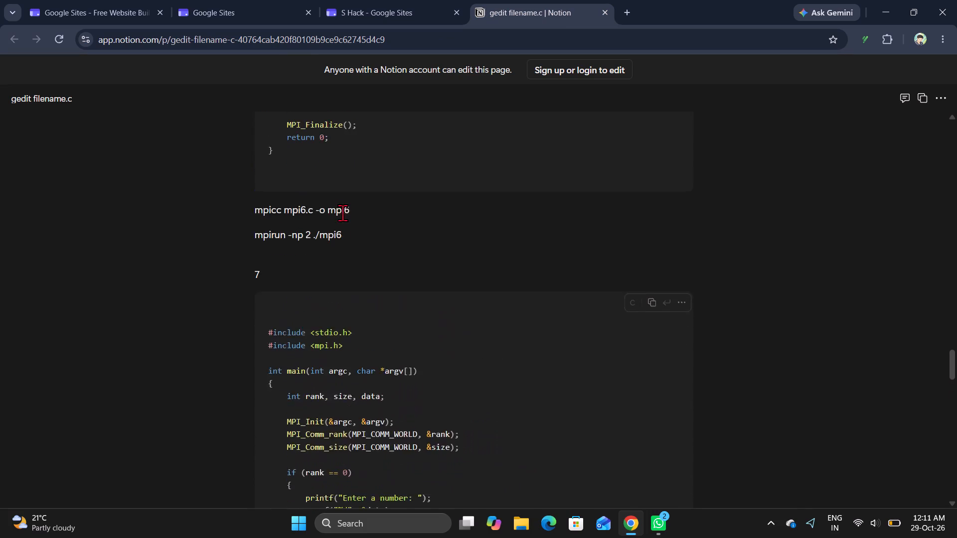
scroll(342, 213, "up", 3)
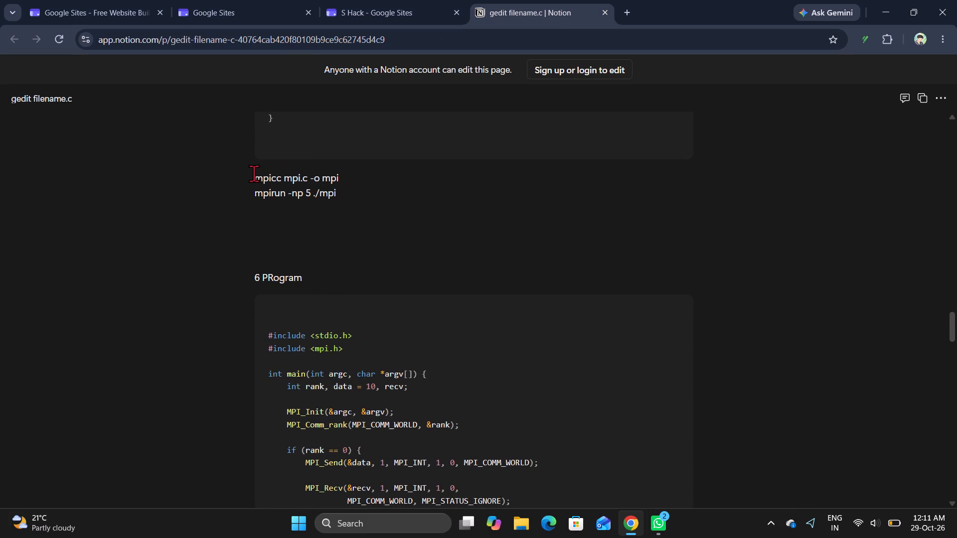
left_click_drag(254, 173, 358, 220)
key("ctrl+c")
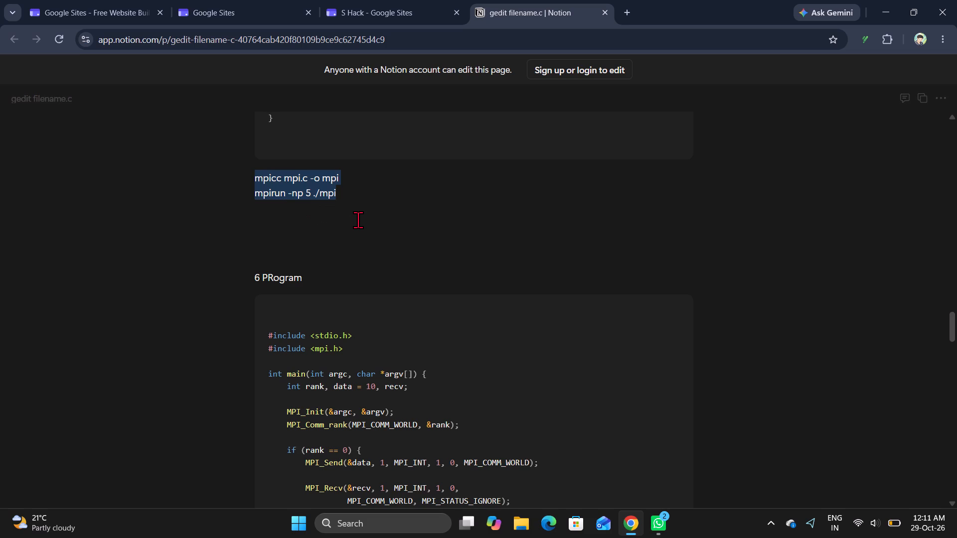
left_click(418, 0)
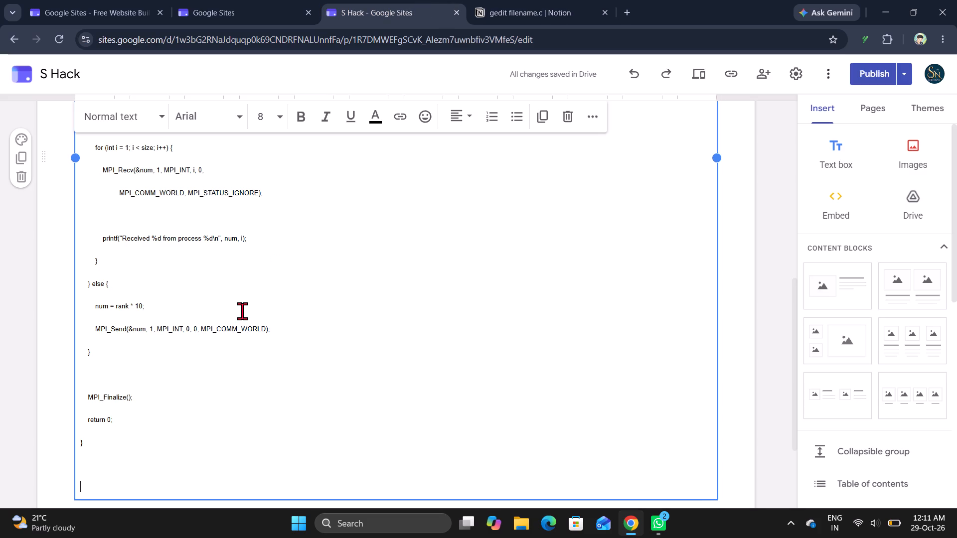
key("ctrl+v")
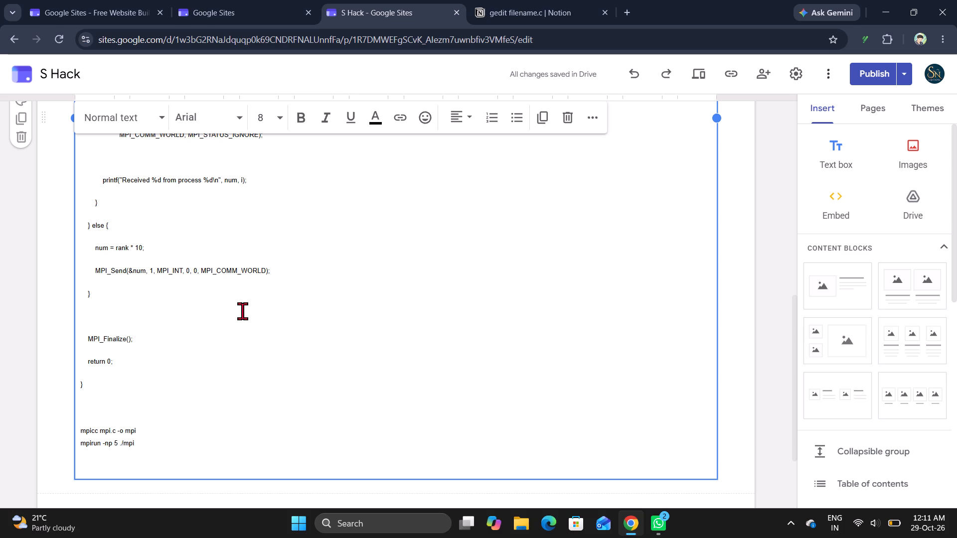
Open page 6, copy the whole Program 6 MPI code block from the Notion page, and return to the S Hack site.
scroll(242, 311, "up", 5)
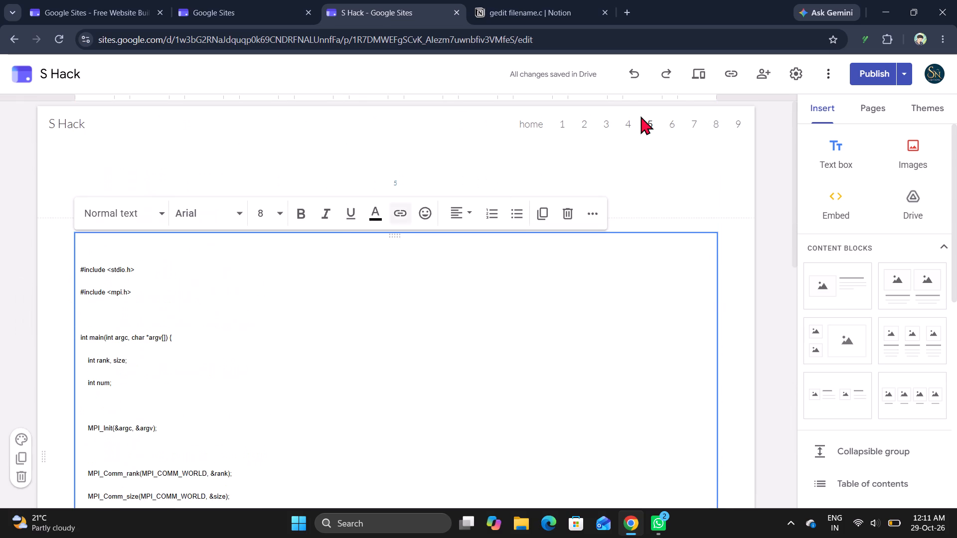
left_click(668, 123)
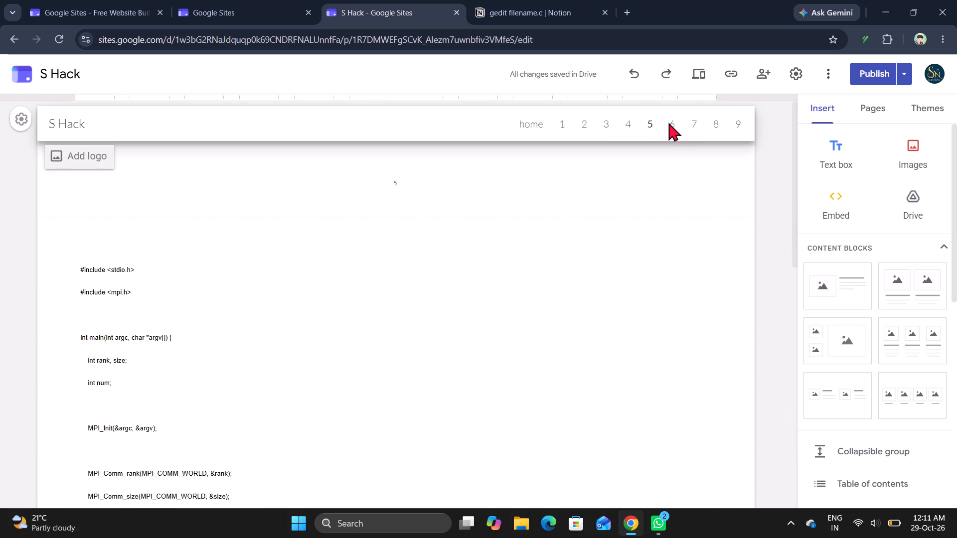
left_click(672, 126)
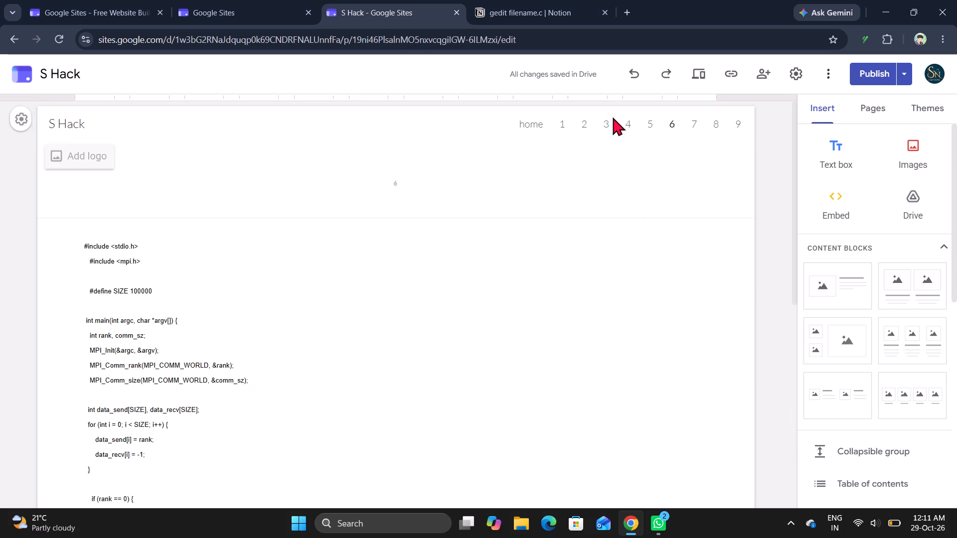
left_click(539, 10)
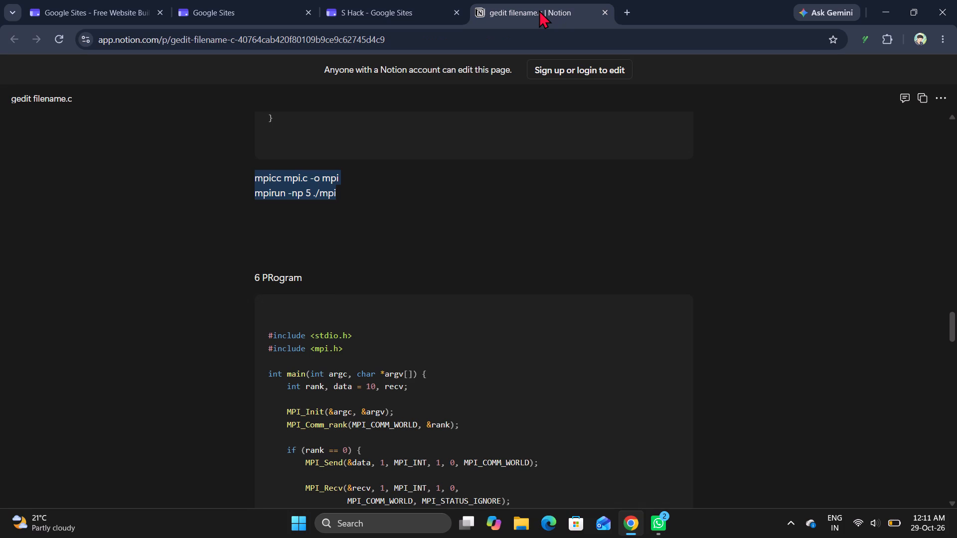
scroll(440, 367, "down", 1)
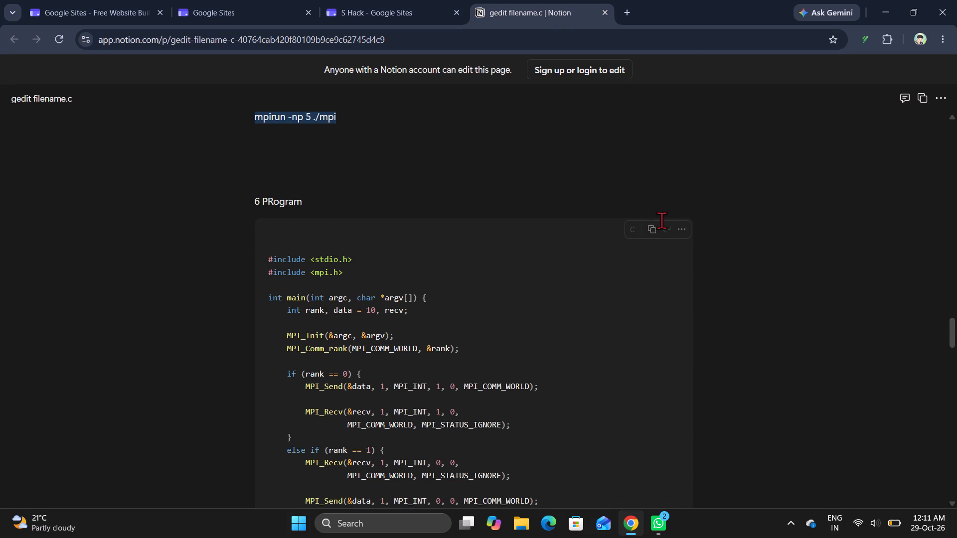
left_click(654, 229)
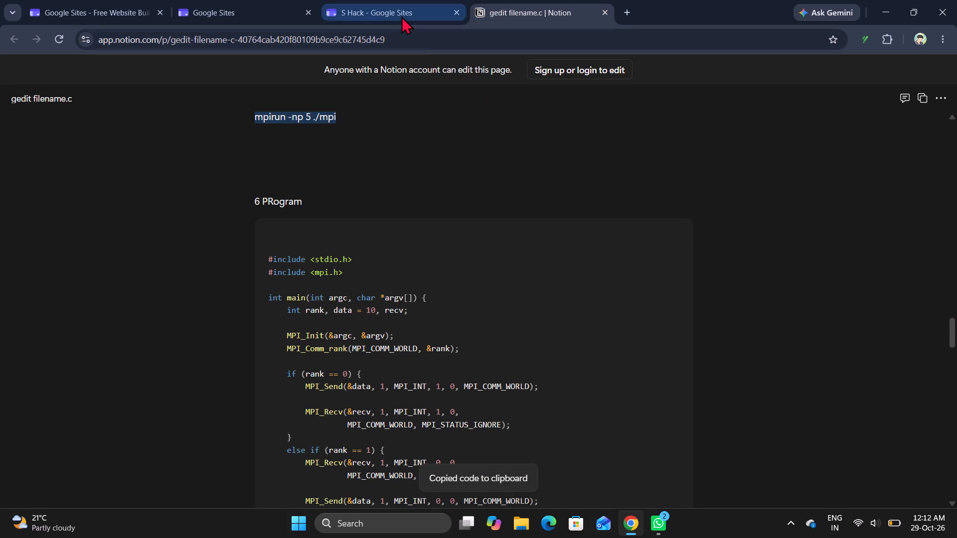
left_click(401, 16)
Replace all the existing code in page 6's text box with the copied Program 6 code.
left_click(282, 286)
key("ctrl+a")
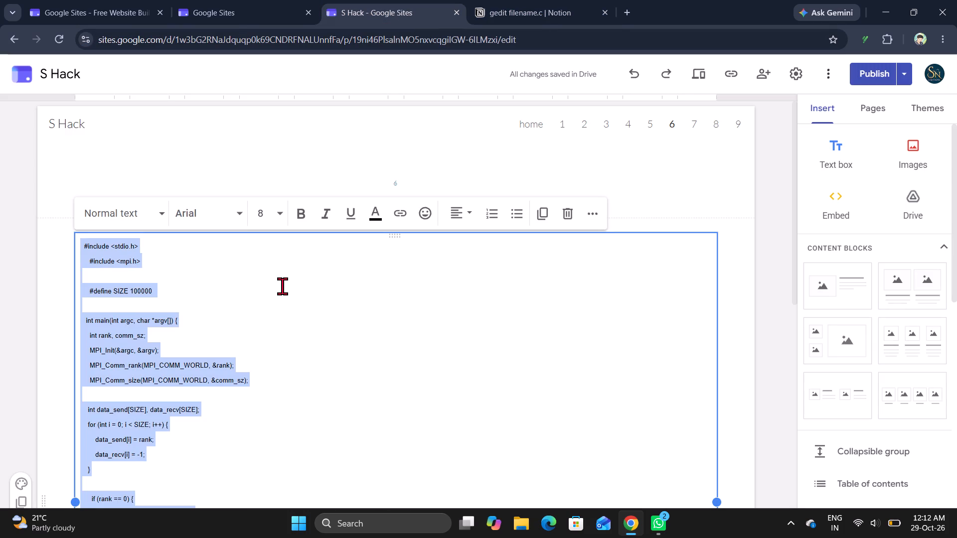
key("BackSpace")
key("ctrl+v")
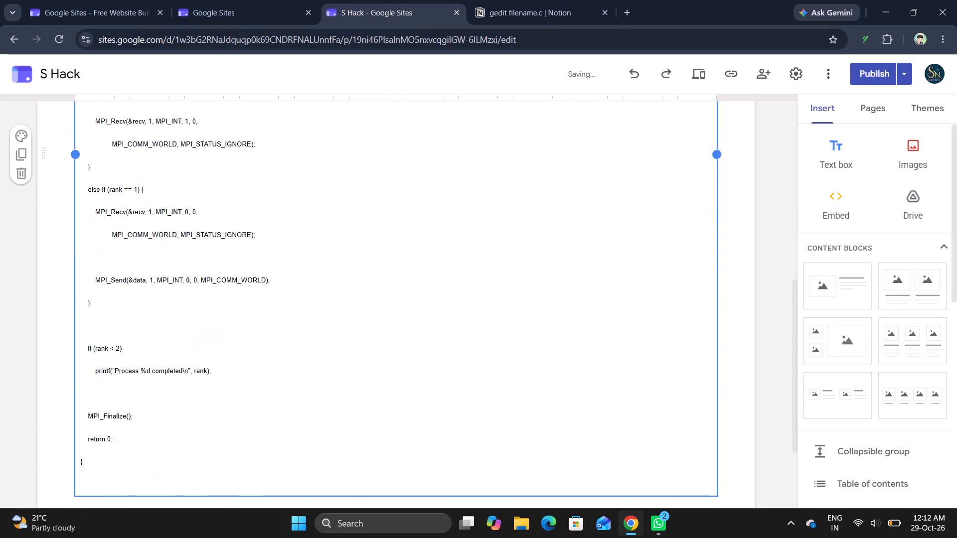
Copy the lines "mpicc sg8.c -o sg8" and "mpiexec -np 4 ./sg8" from the Notion page and paste them below the code on page 6.
key("Return")
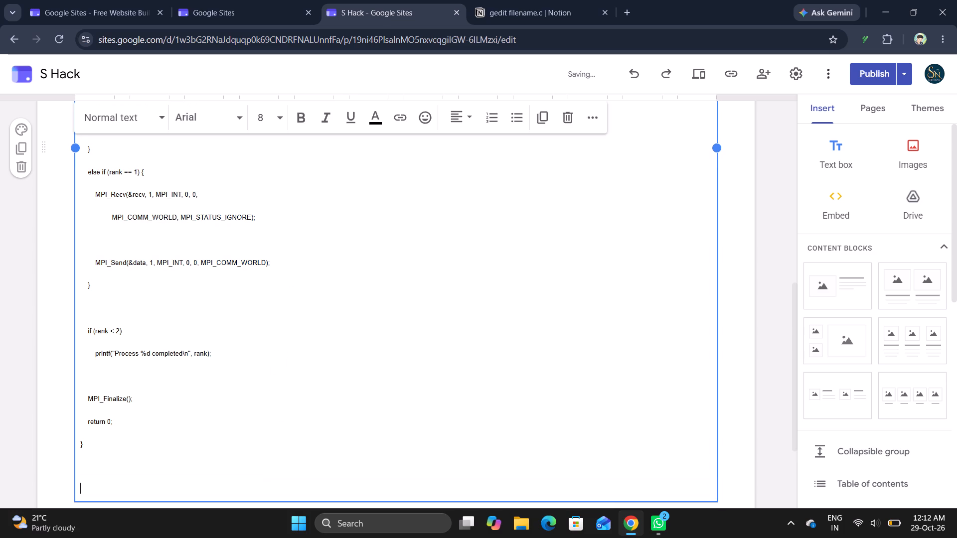
left_click(555, 0)
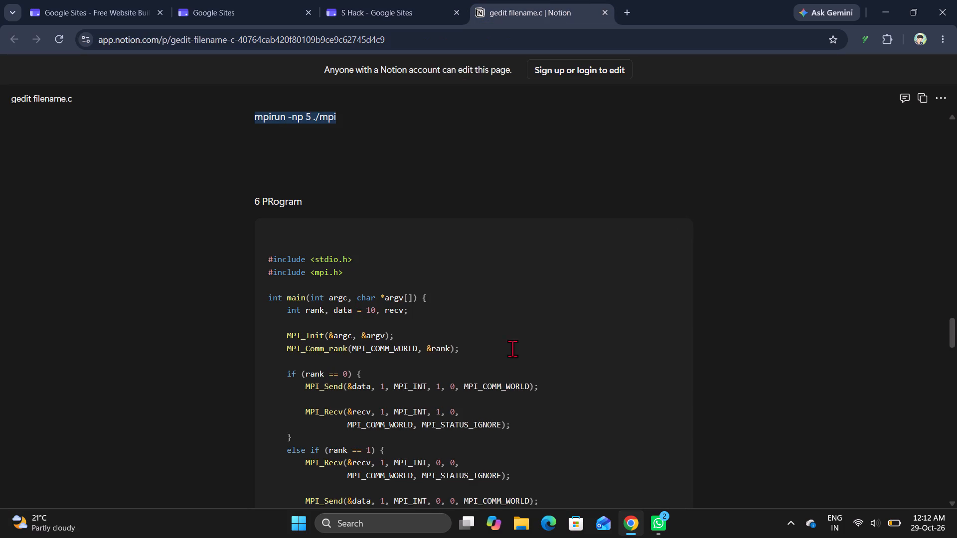
scroll(518, 378, "down", 3)
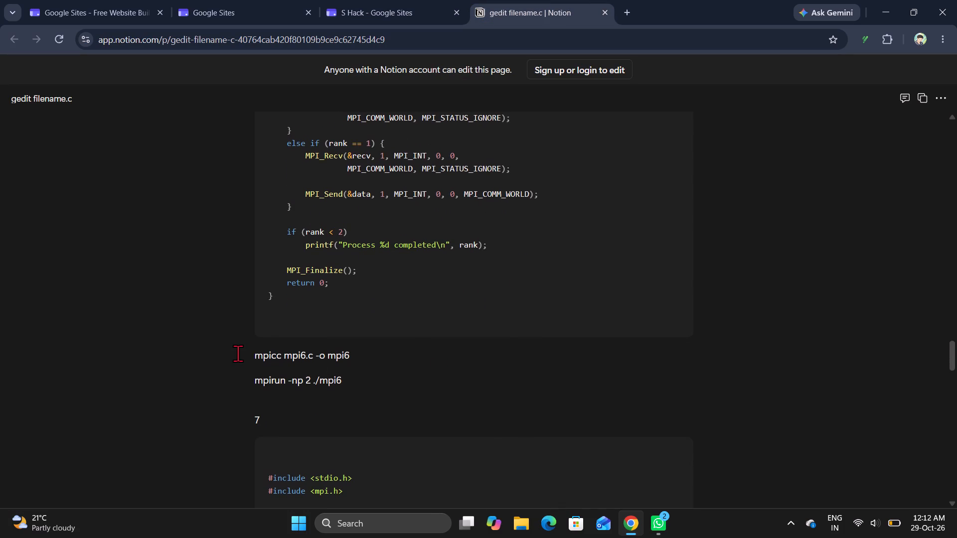
left_click_drag(238, 353, 345, 430)
left_click(345, 430)
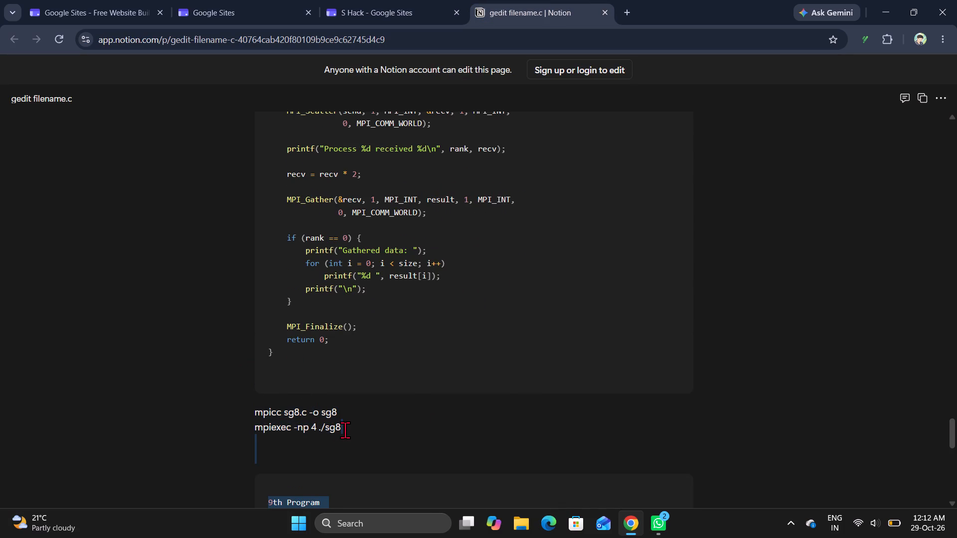
left_click_drag(246, 410, 336, 437)
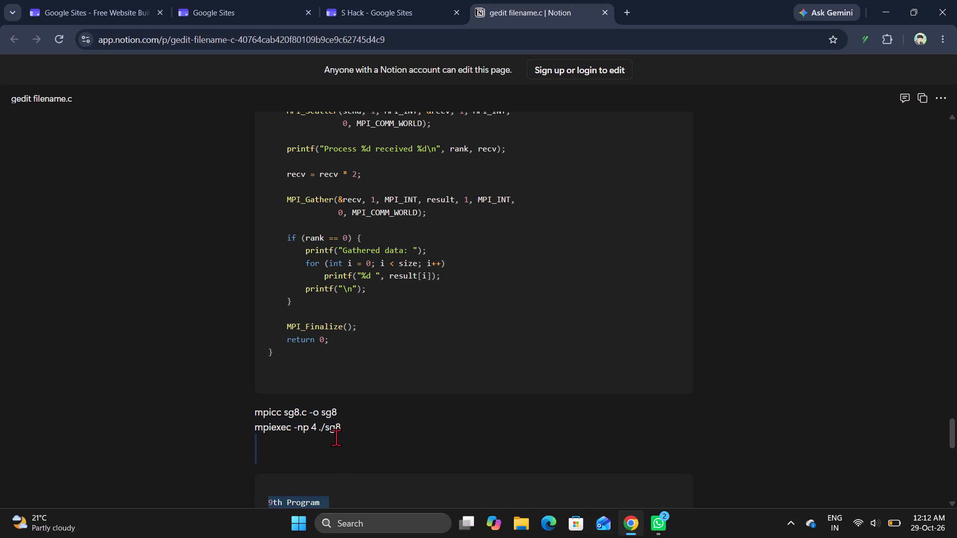
left_click(336, 437)
left_click_drag(253, 408, 281, 410)
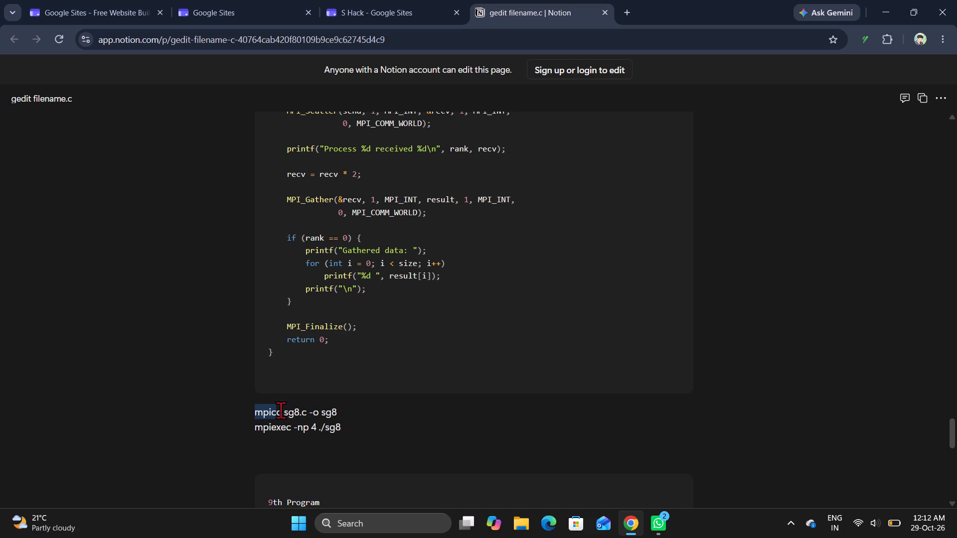
left_click_drag(281, 410, 349, 422)
key("ctrl+c")
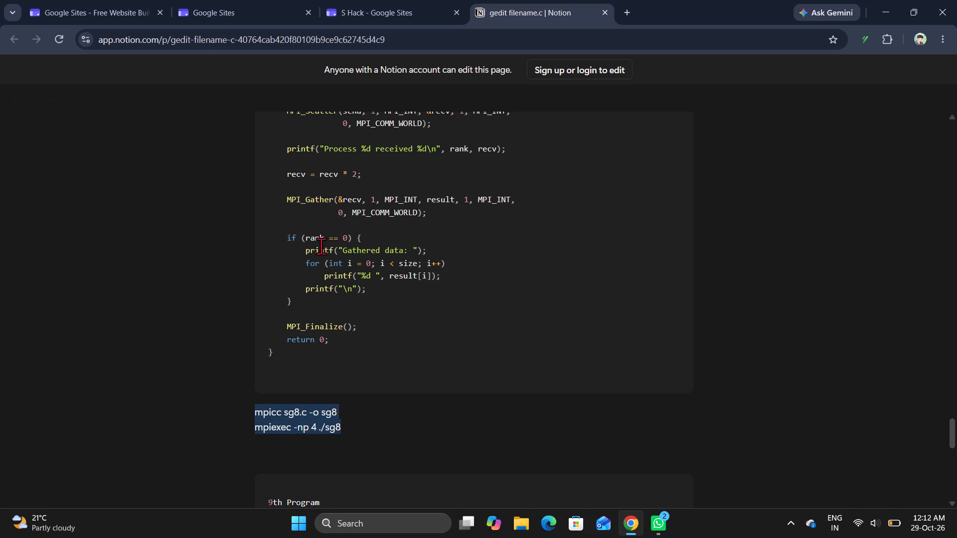
left_click(395, 0)
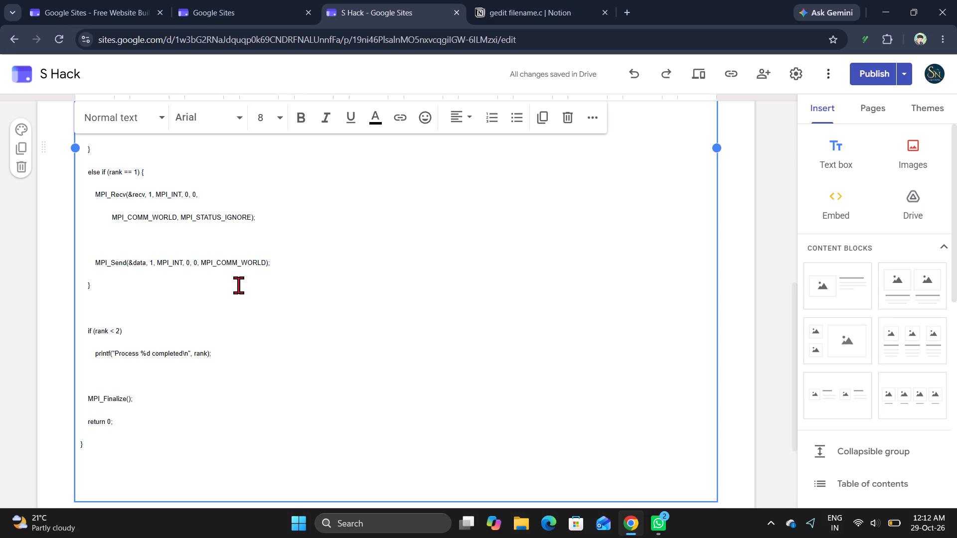
key("ctrl+v")
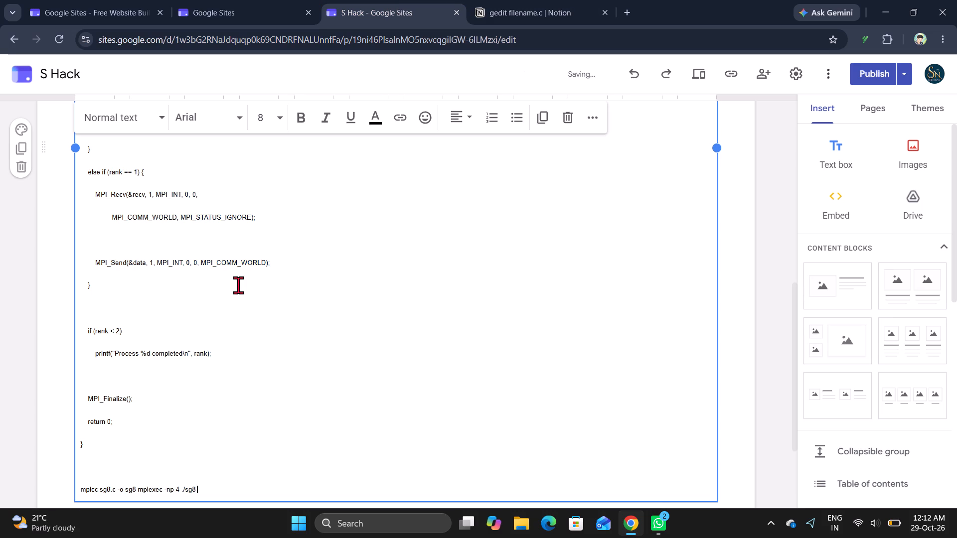
Put "mpiexec -np 4 ./sg8" on its own line on page 6 and add "run" on the blank line above the two commands.
left_click(558, 0)
left_click(558, 0)
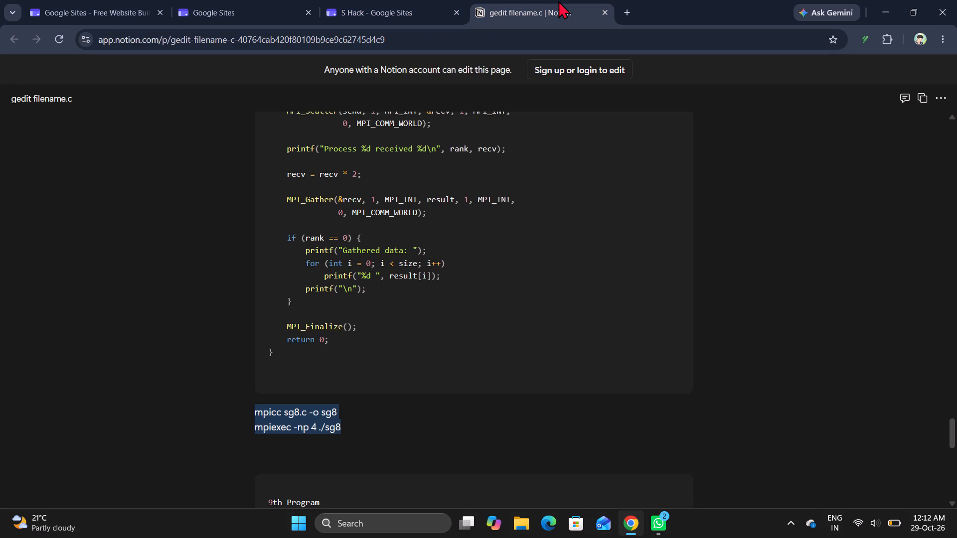
left_click(379, 14)
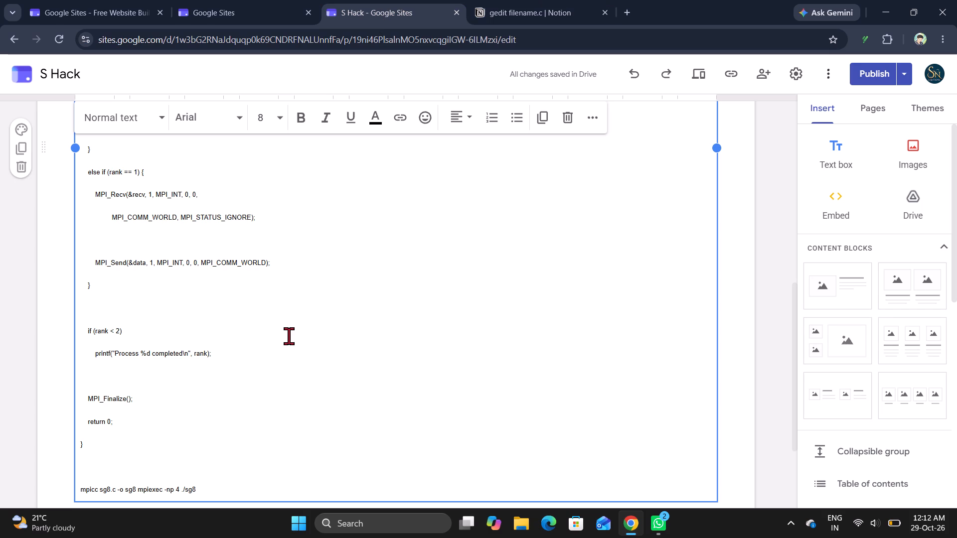
left_click(139, 487)
key("Return")
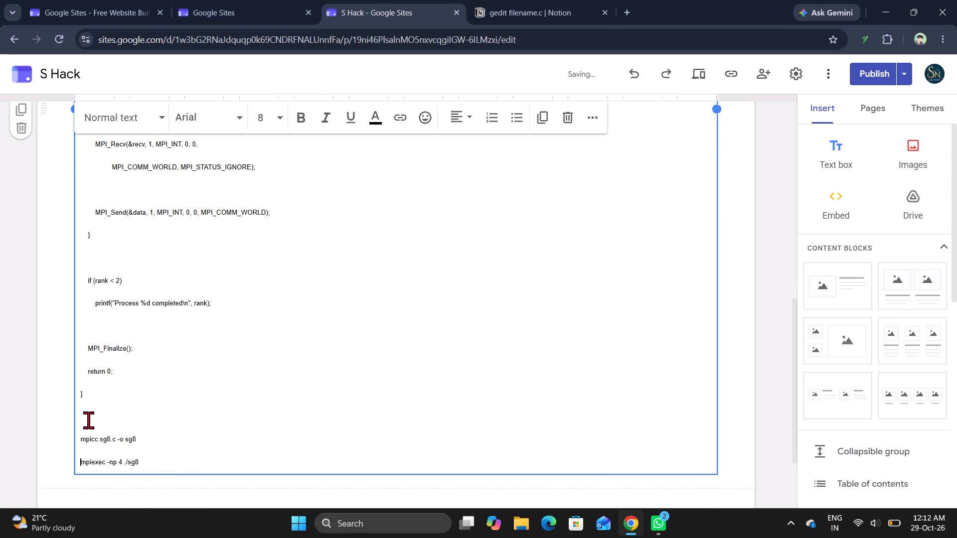
left_click(83, 424)
left_click(83, 424)
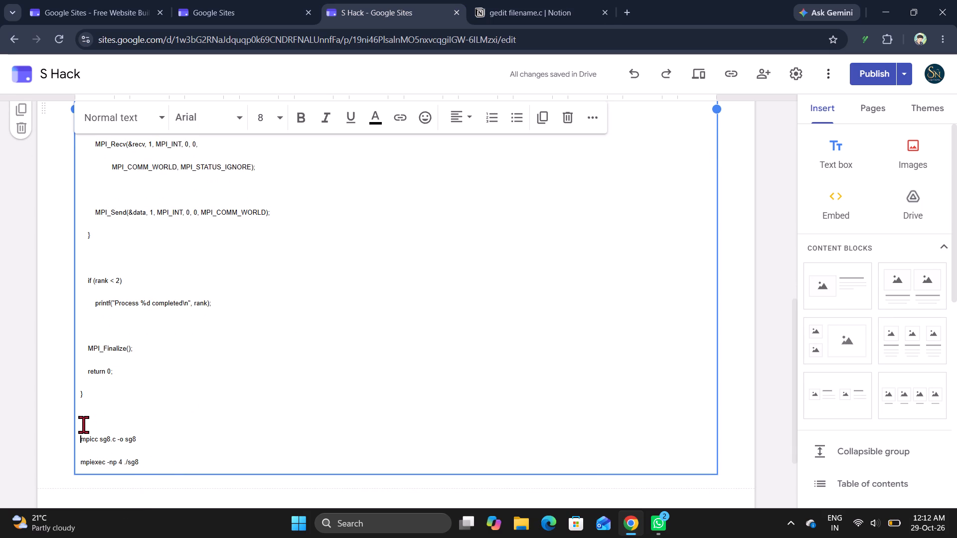
key("Up")
type("run")
Open page 7 and look through its code and the later programs and run commands in the Notion notes.
scroll(506, 211, "up", 10)
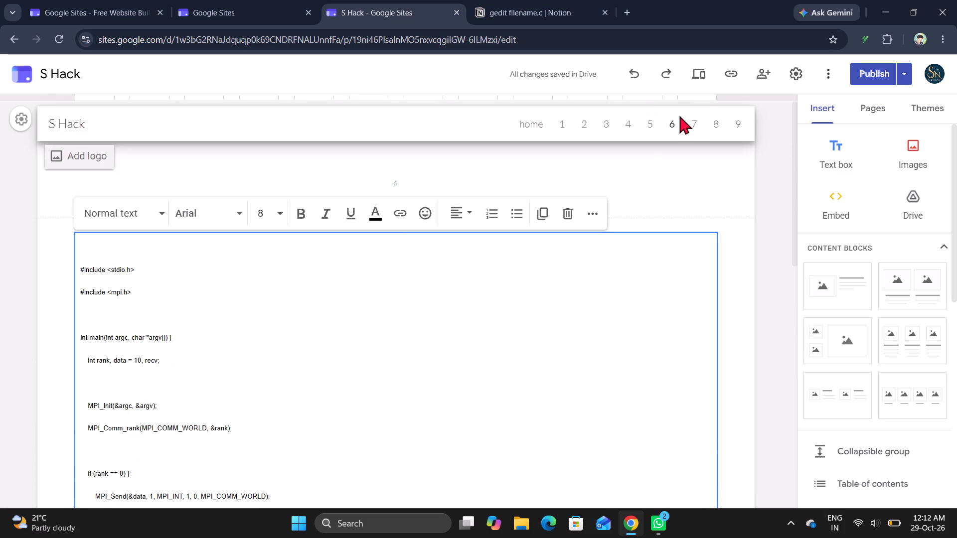
left_click(693, 123)
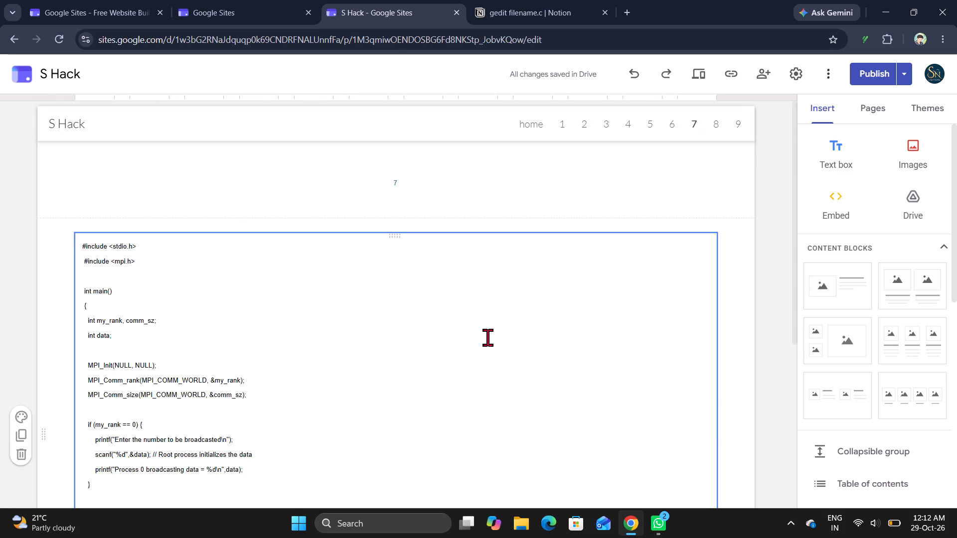
left_click(466, 373)
left_click(524, 16)
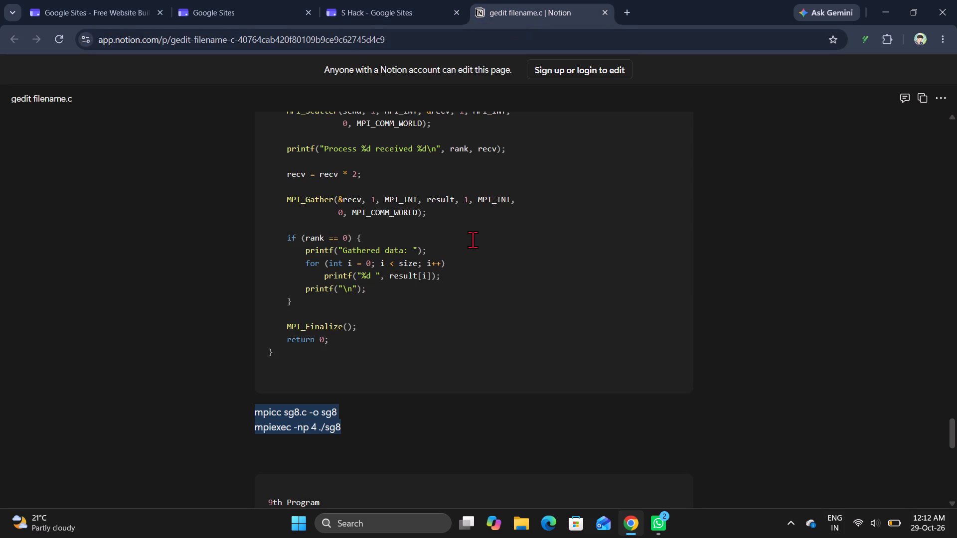
scroll(447, 332, "down", 3)
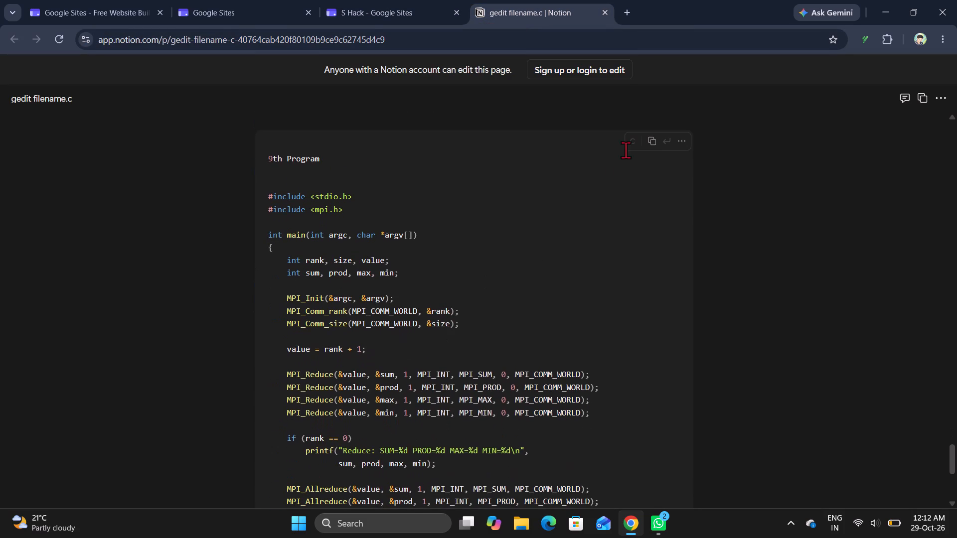
scroll(420, 239, "up", 4)
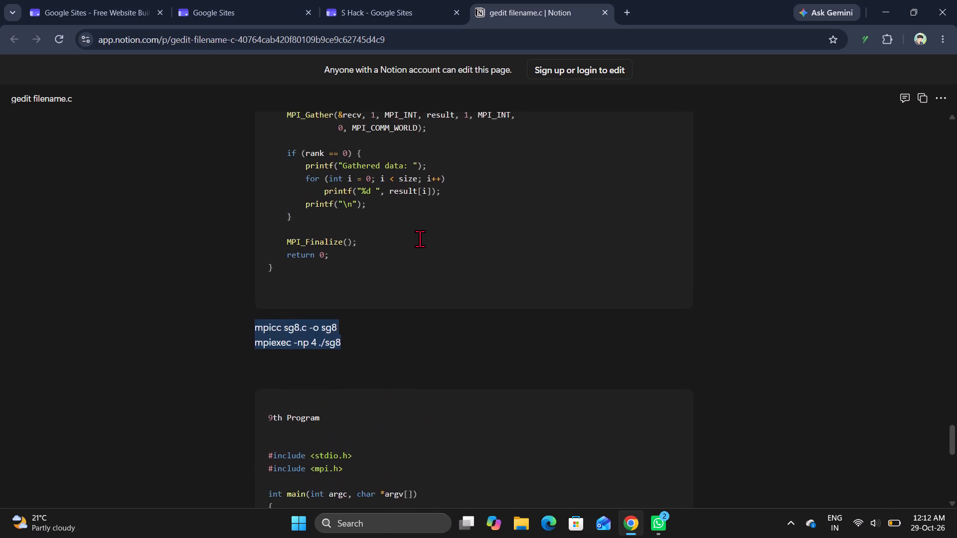
scroll(420, 239, "up", 2)
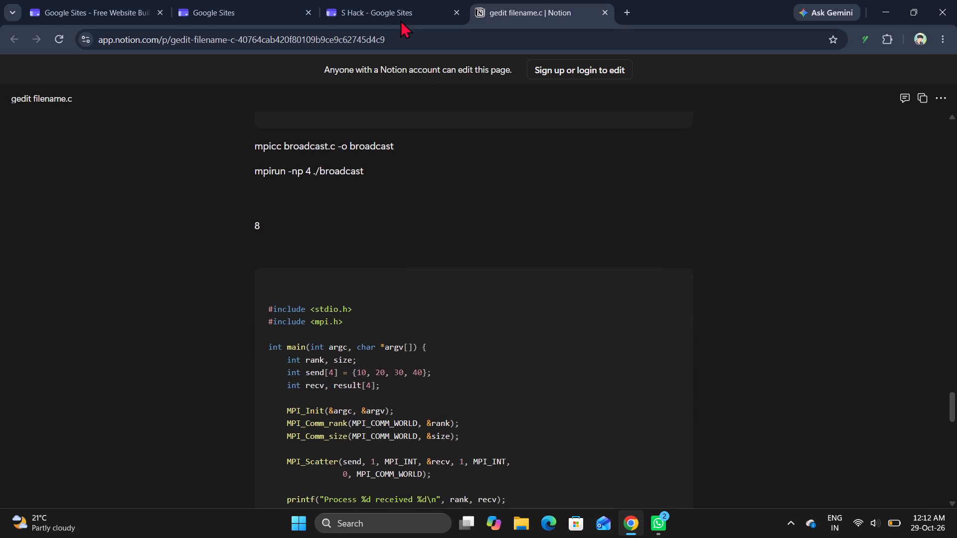
left_click(394, 15)
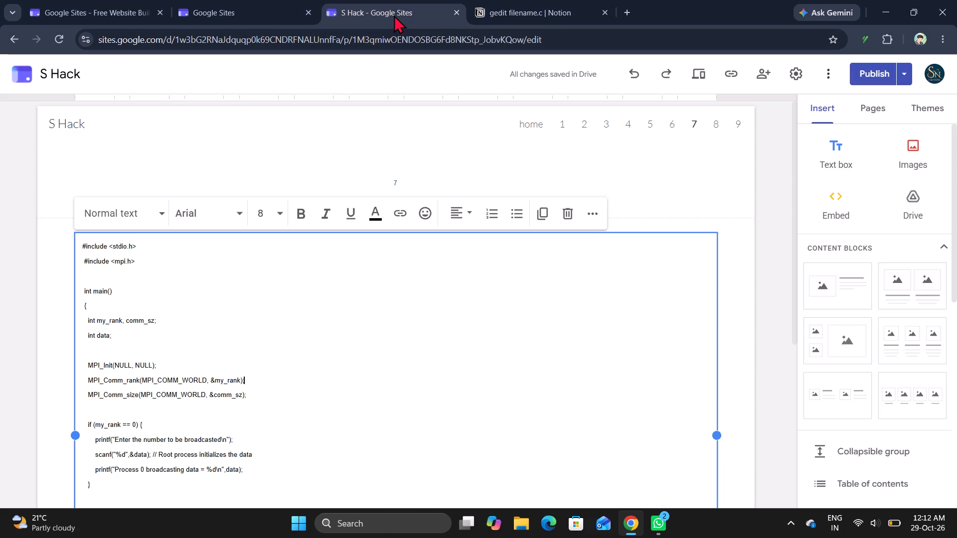
scroll(427, 299, "down", 3)
scroll(427, 299, "up", 3)
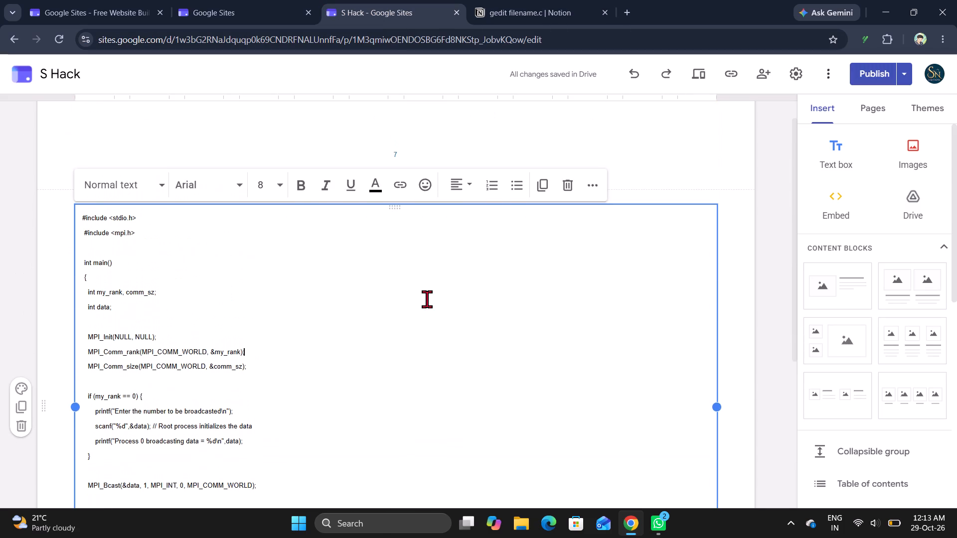
scroll(427, 299, "up", 3)
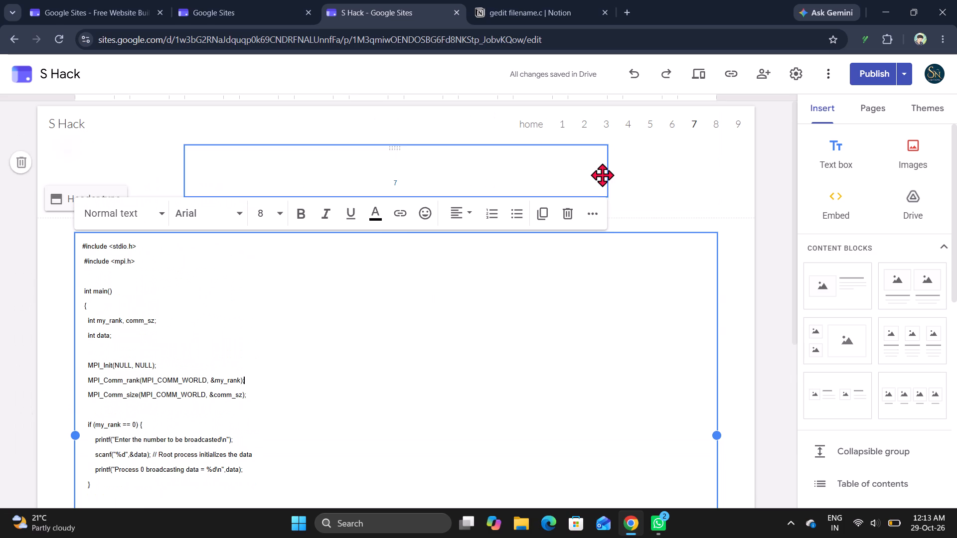
Reopen page 6, copy "mpicc mpi6.c -o mpi6" and "mpirun -np 2 ./mpi6" from below Program 6 in Notion, and return to the site.
left_click(672, 123)
scroll(435, 439, "down", 2)
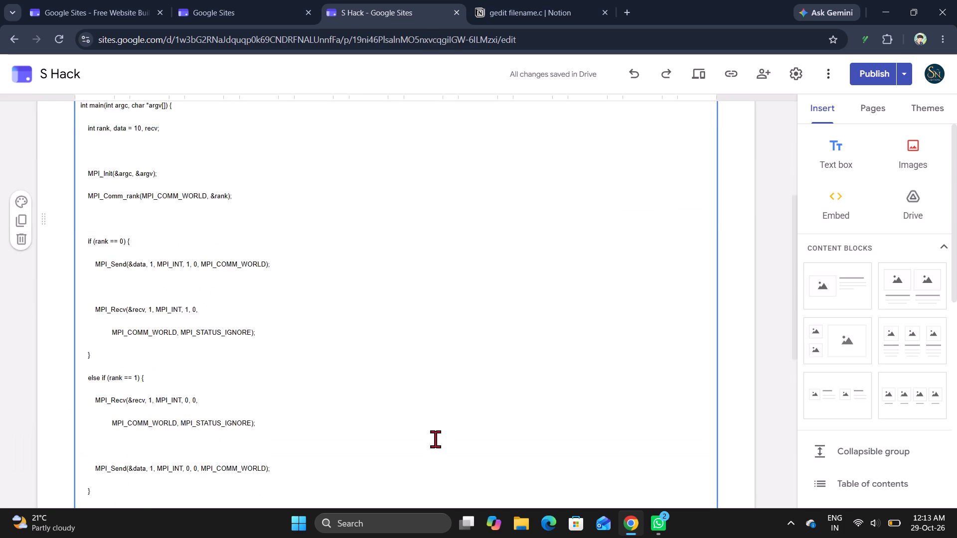
scroll(435, 439, "down", 3)
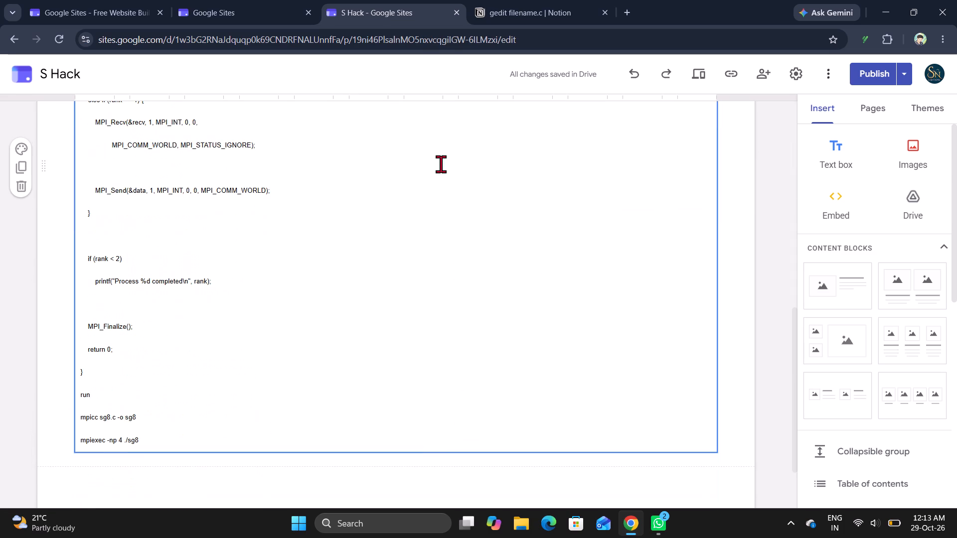
left_click(519, 7)
scroll(458, 194, "up", 3)
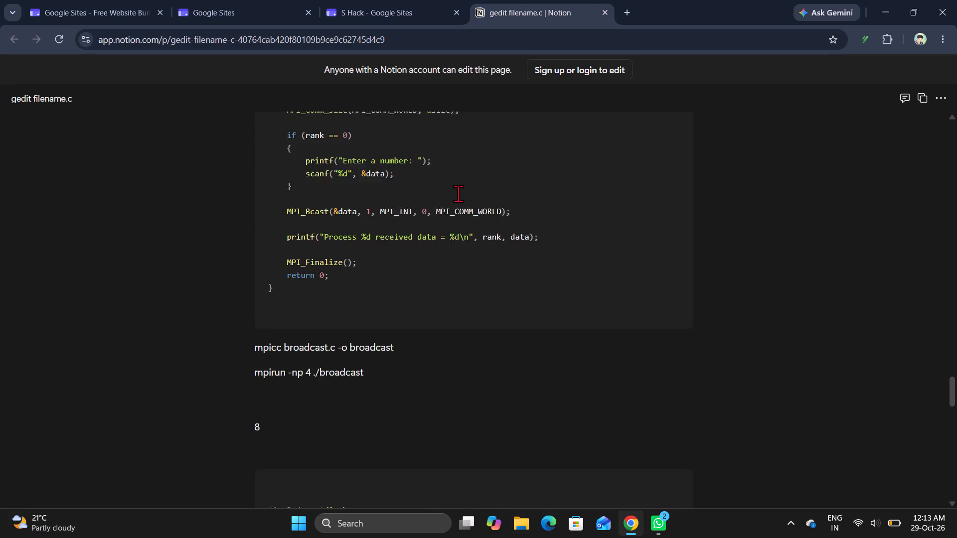
scroll(458, 194, "up", 6)
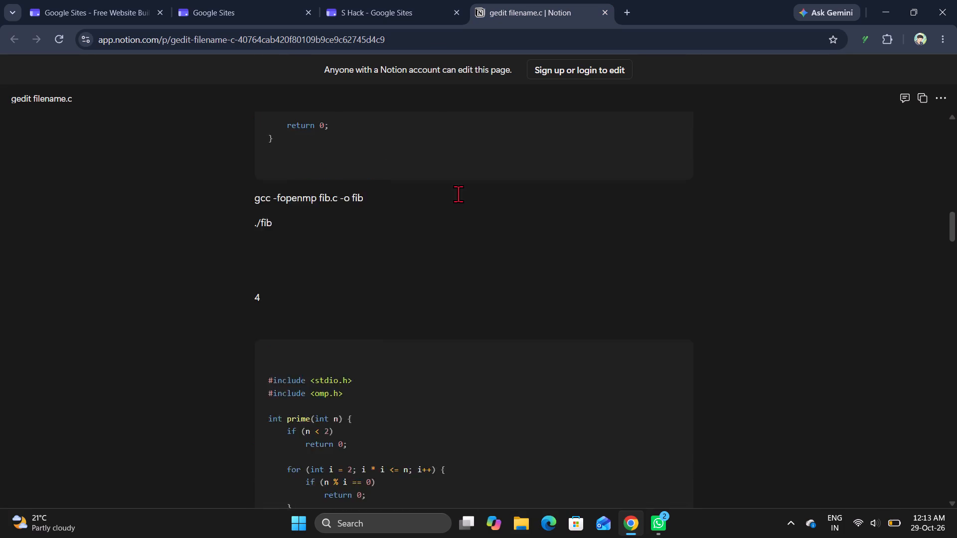
scroll(458, 194, "down", 3)
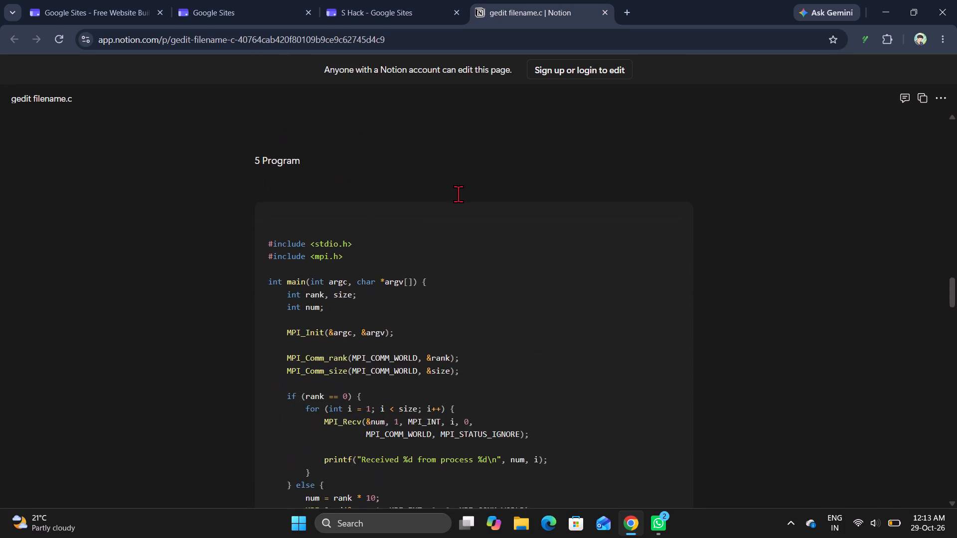
scroll(458, 194, "down", 4)
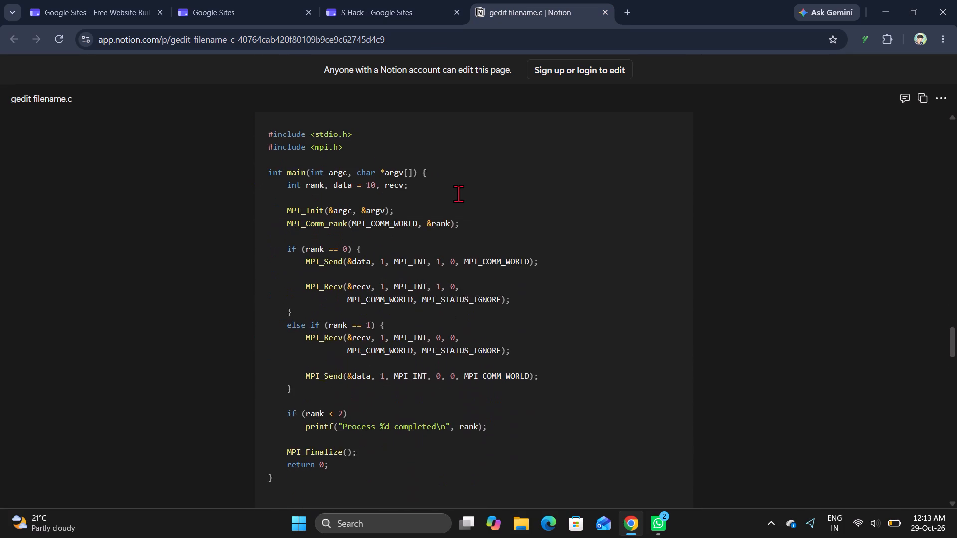
scroll(458, 194, "down", 2)
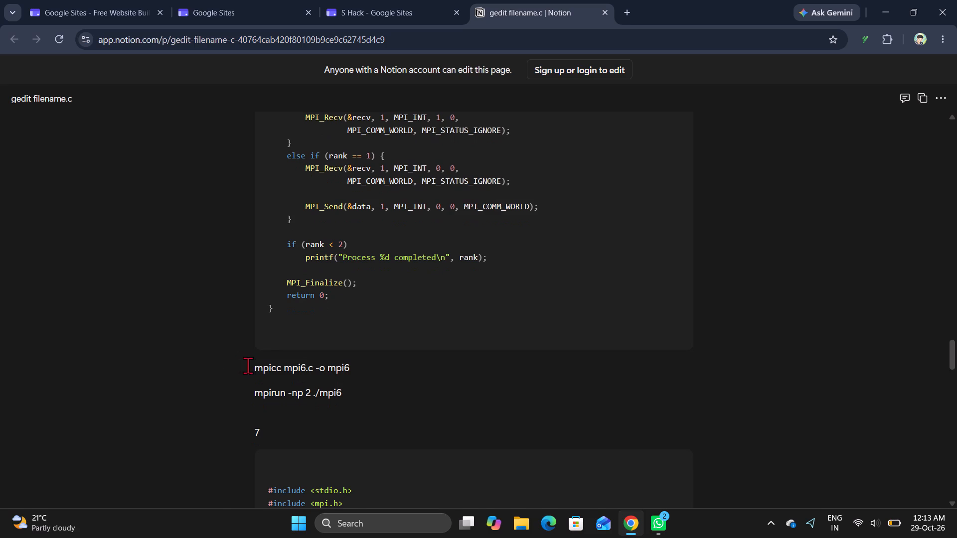
left_click_drag(251, 365, 359, 403)
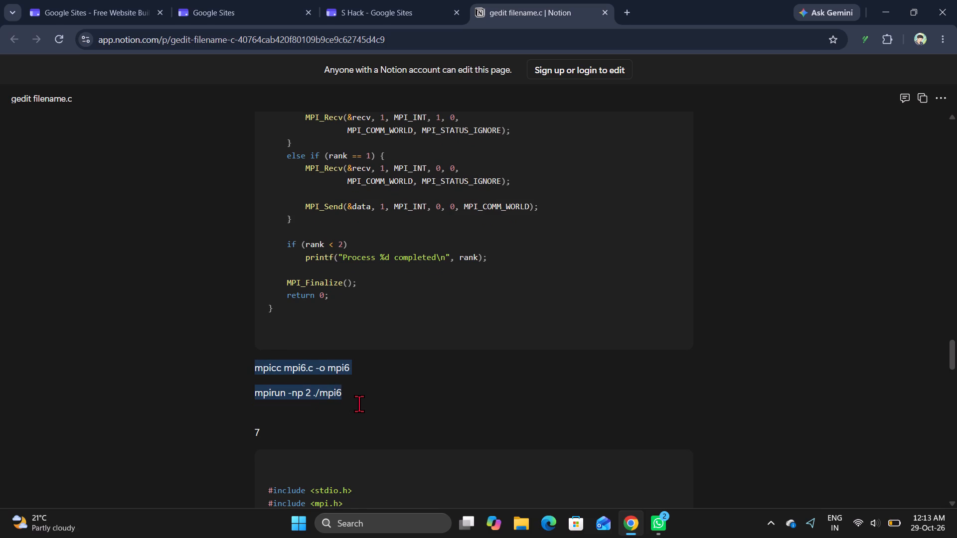
key("ctrl+c")
left_click(401, 24)
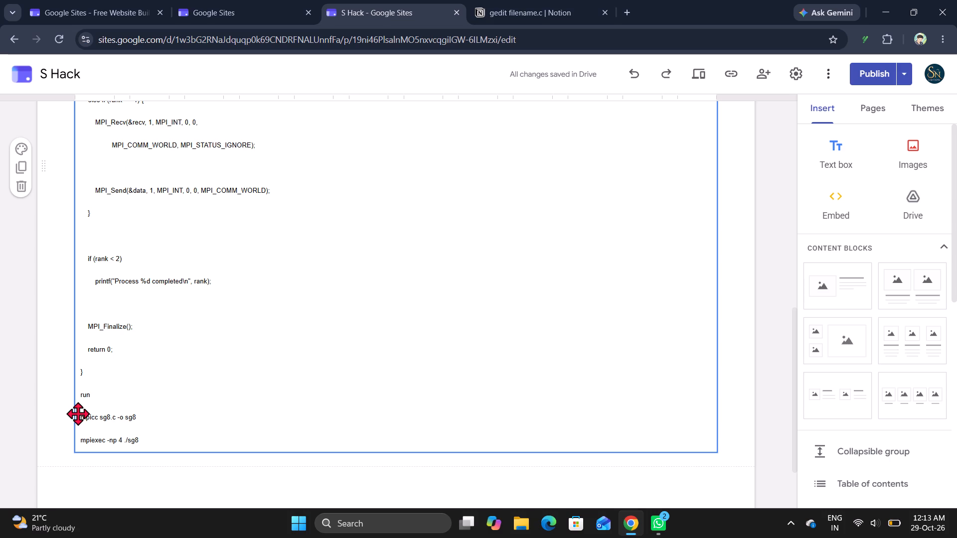
Replace the two sg8 commands under "run" on page 6 with the copied mpi6 commands.
left_click_drag(82, 414, 182, 442)
key("BackSpace")
key("ctrl+v")
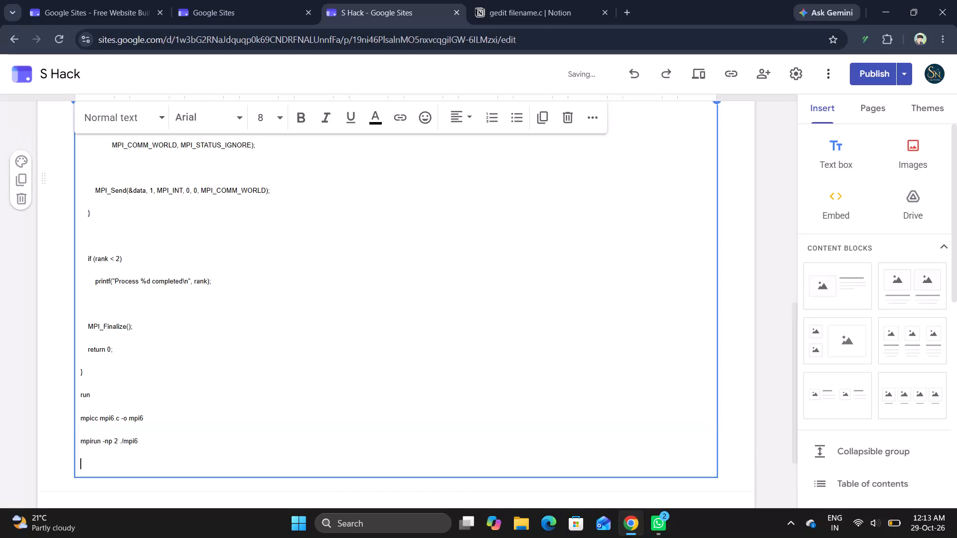
Check page 6's code from the top against the Program 6 block in the Notion notes.
scroll(331, 287, "up", 2)
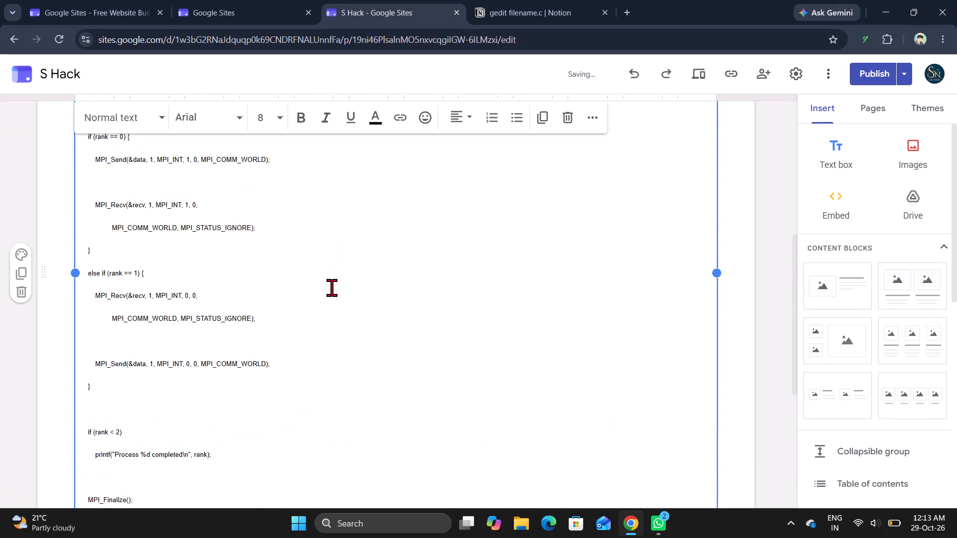
scroll(331, 287, "up", 3)
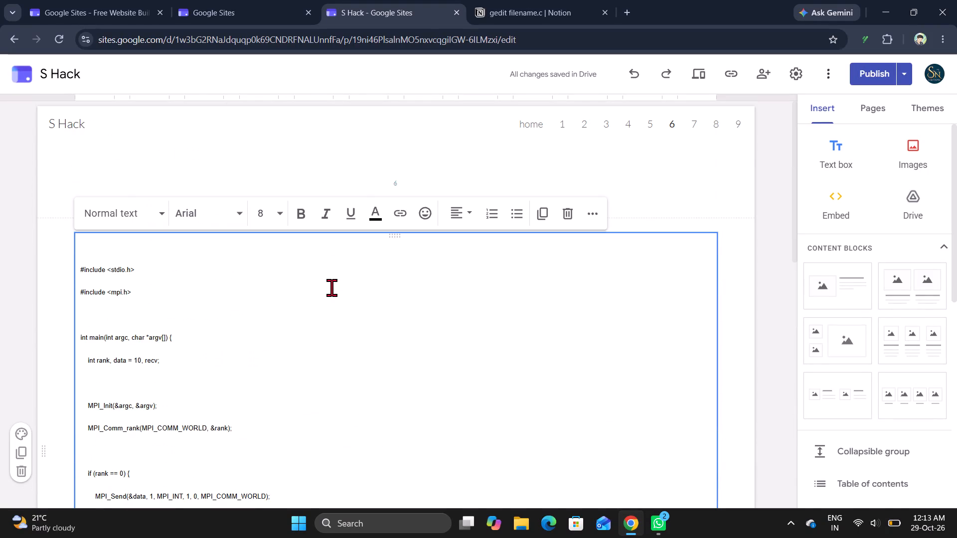
left_click(523, 0)
scroll(515, 202, "up", 2)
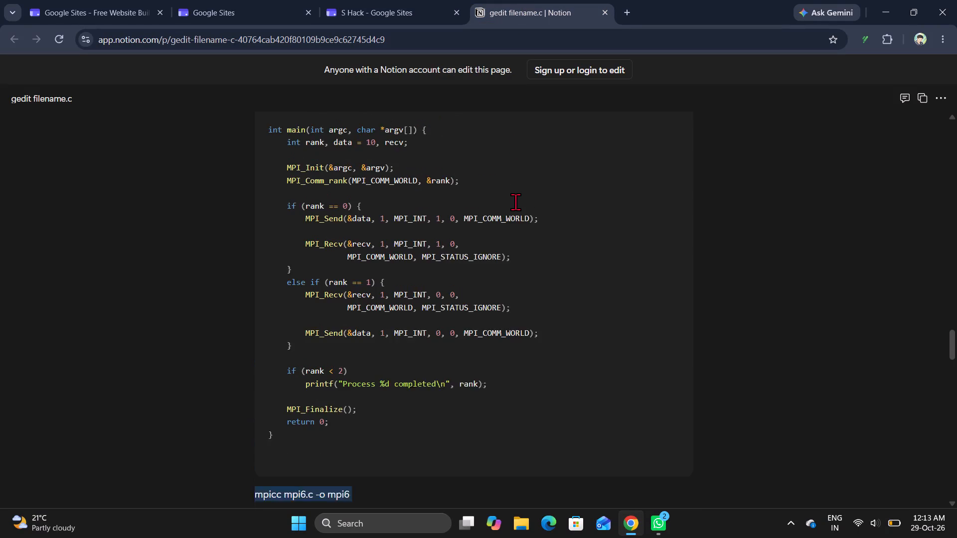
scroll(515, 202, "up", 1)
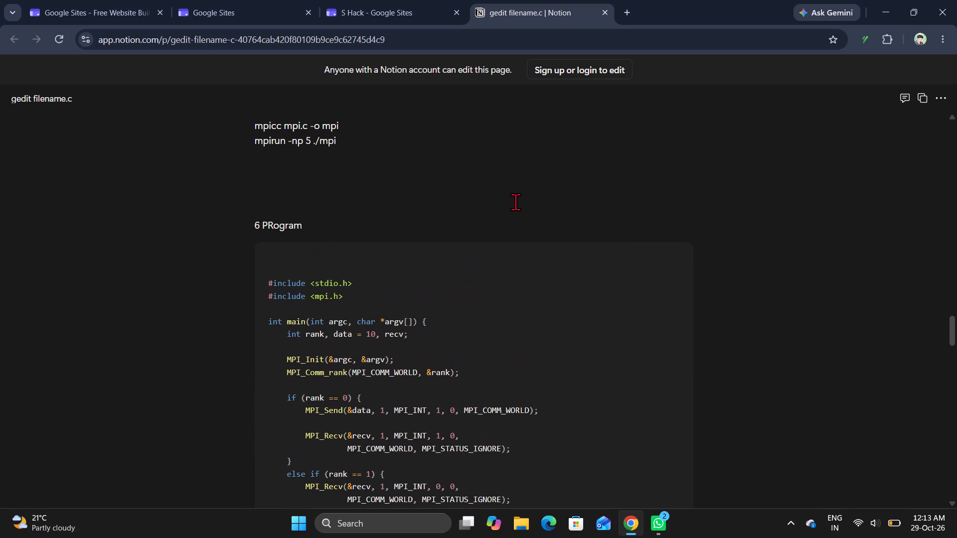
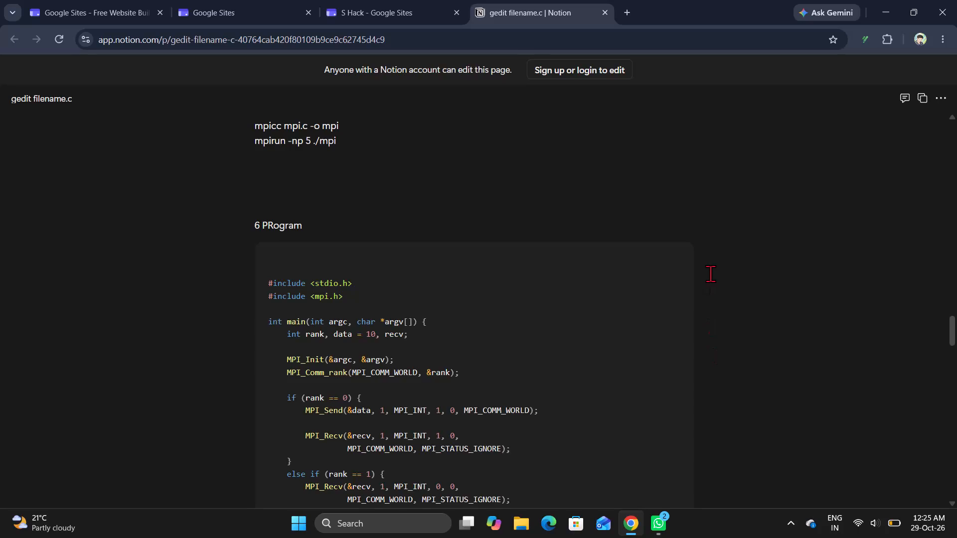
Check page 6's code and run commands once more against the Program 6 block in the Notion notes.
left_click(382, 3)
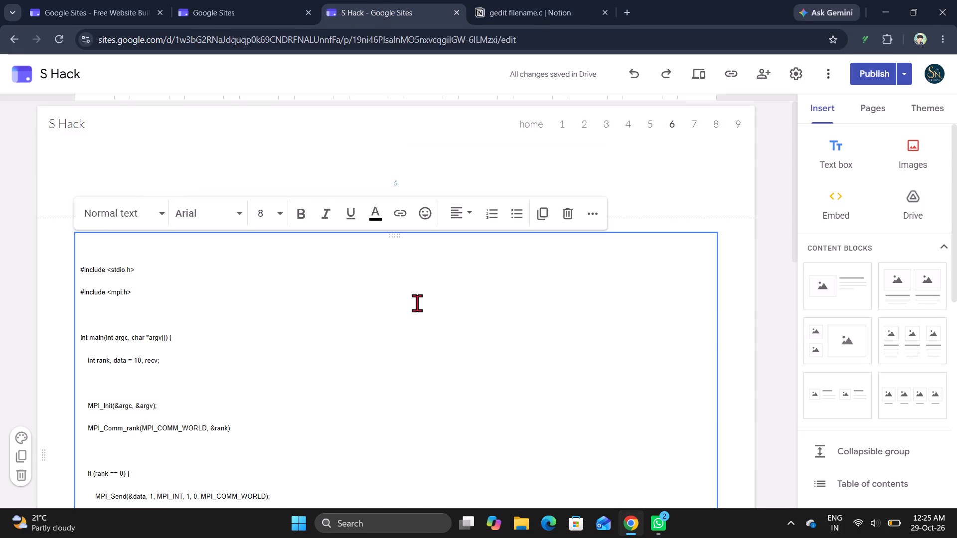
scroll(417, 303, "down", 4)
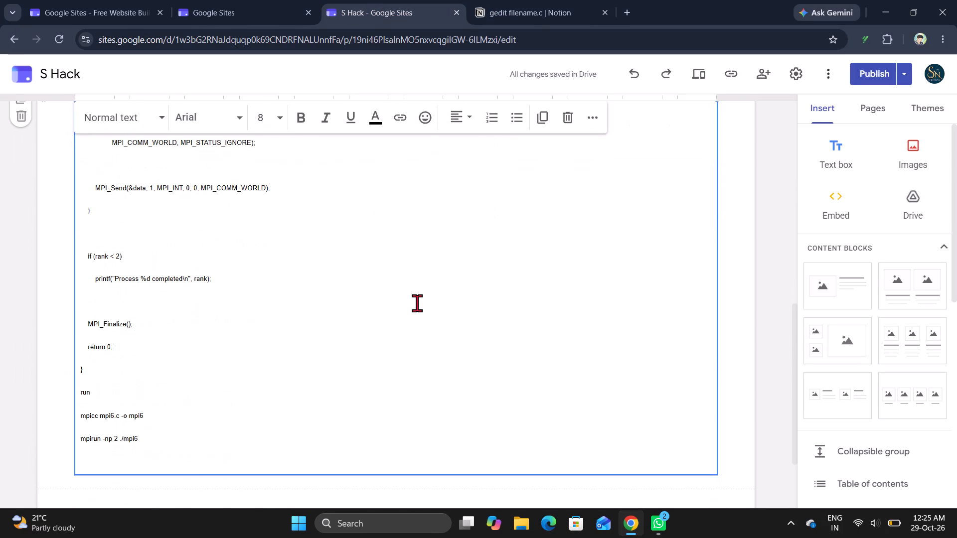
scroll(479, 296, "up", 5)
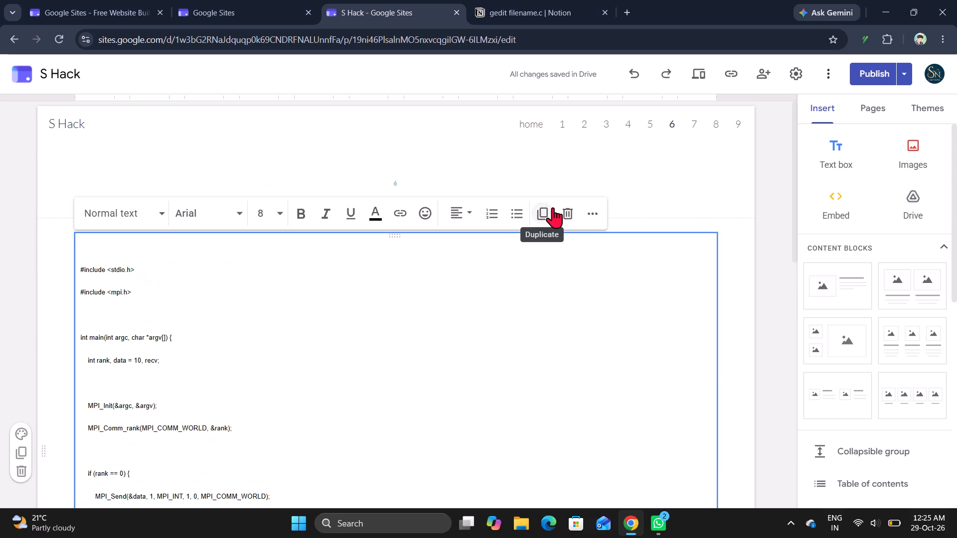
left_click(695, 120)
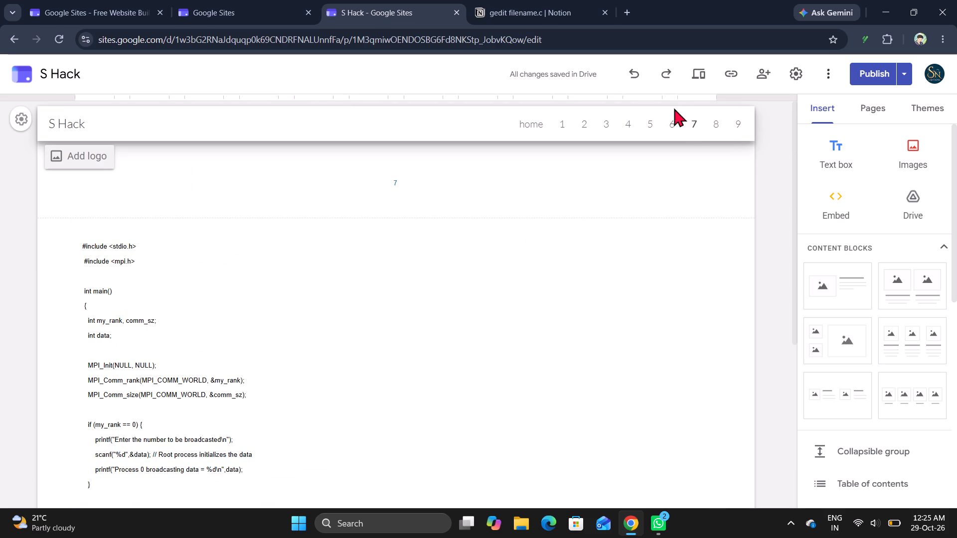
left_click(554, 7)
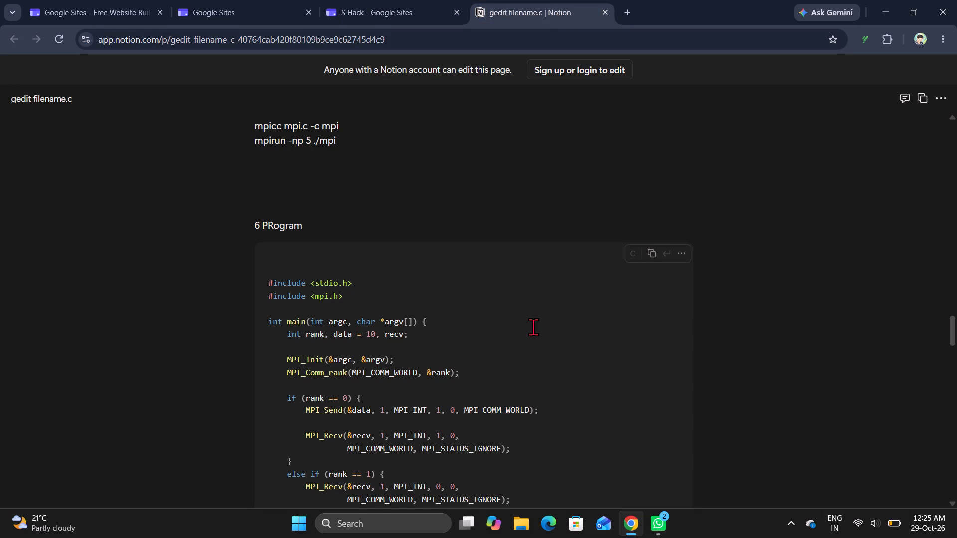
scroll(533, 327, "down", 3)
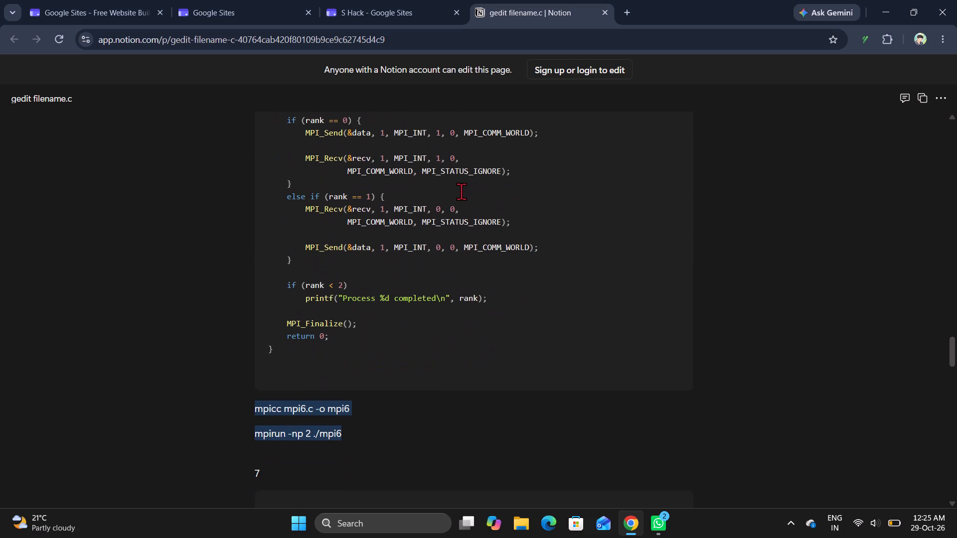
left_click(389, 0)
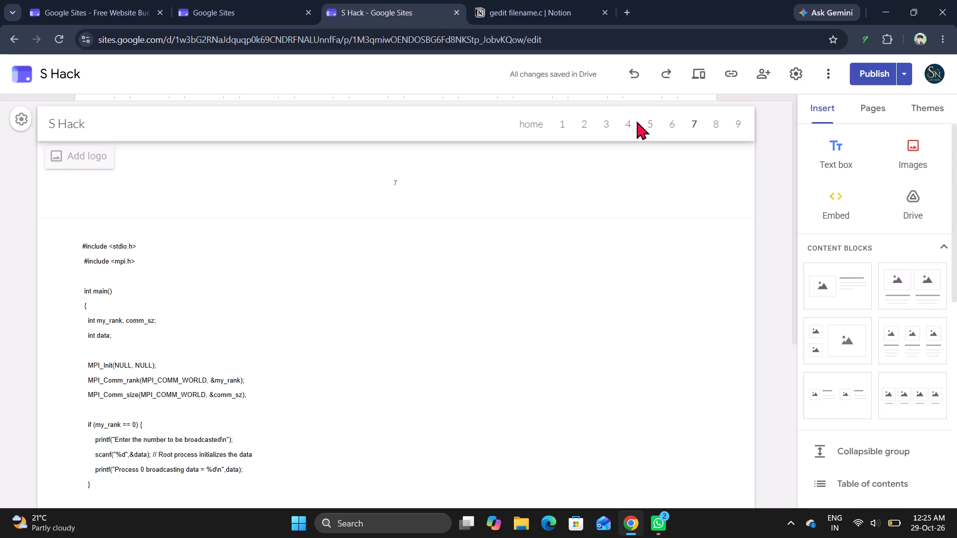
left_click(669, 123)
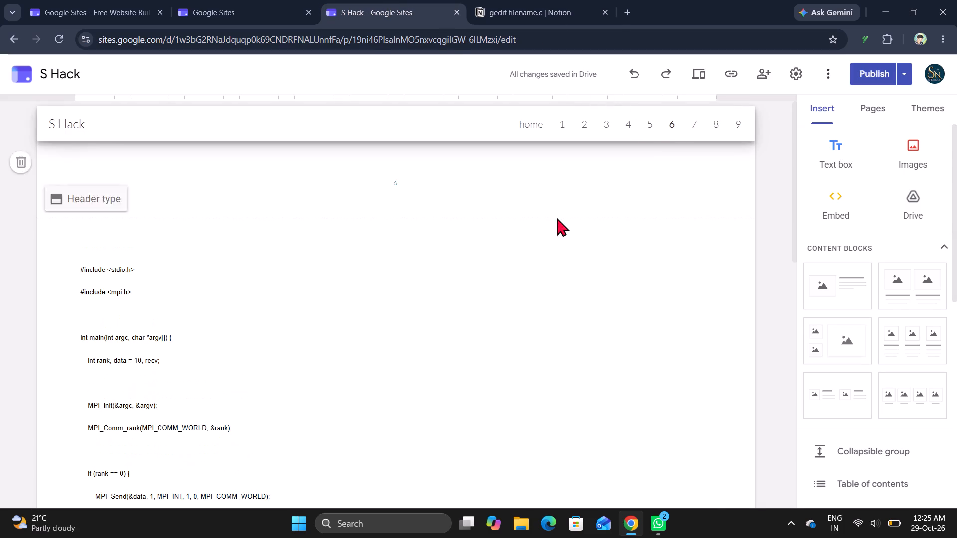
scroll(525, 250, "down", 3)
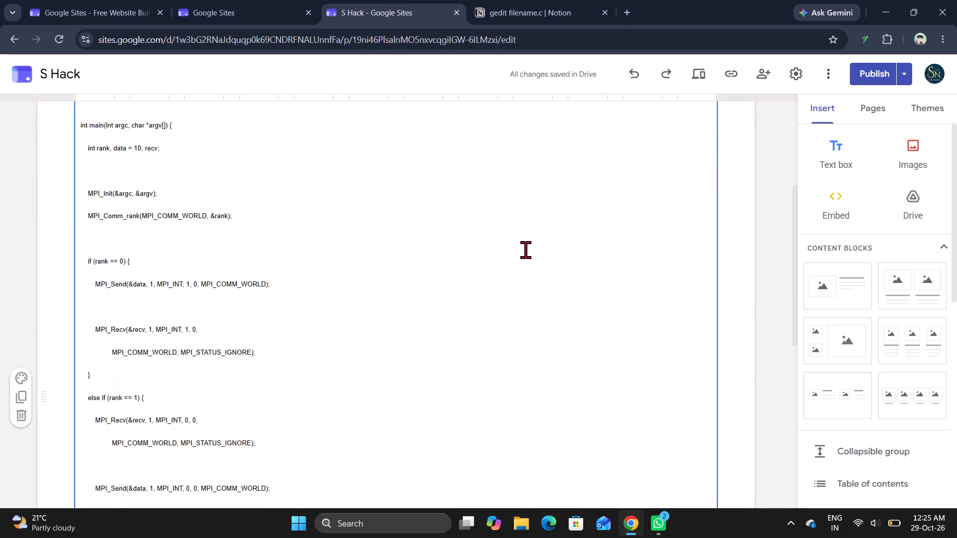
scroll(525, 250, "down", 2)
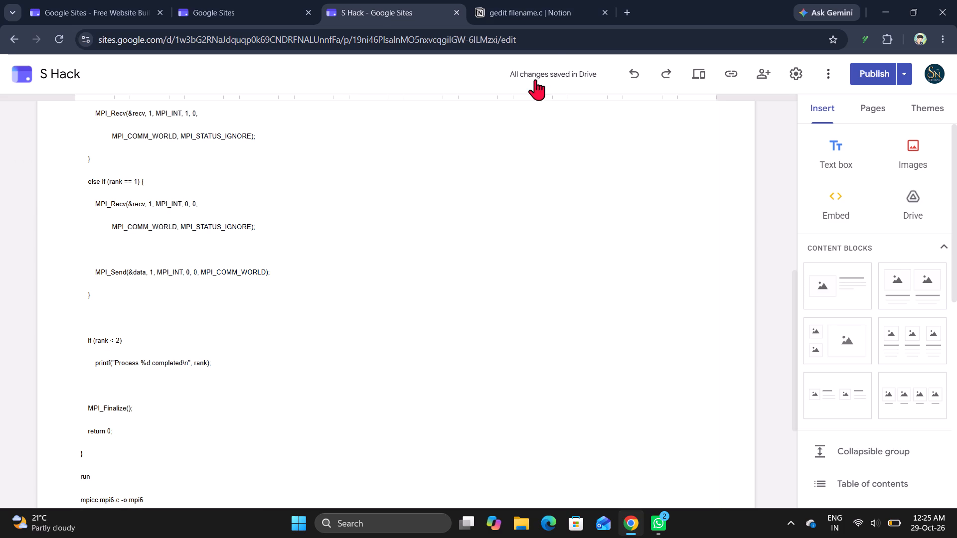
scroll(522, 175, "up", 7)
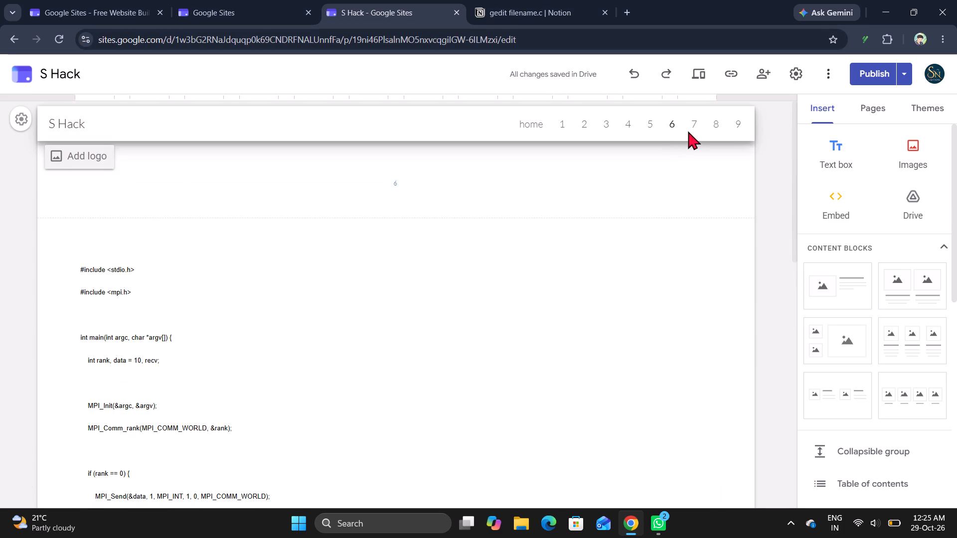
Replace all of page 7's code with the MPI_Bcast program copied from block 7 in the Notion notes.
left_click(693, 128)
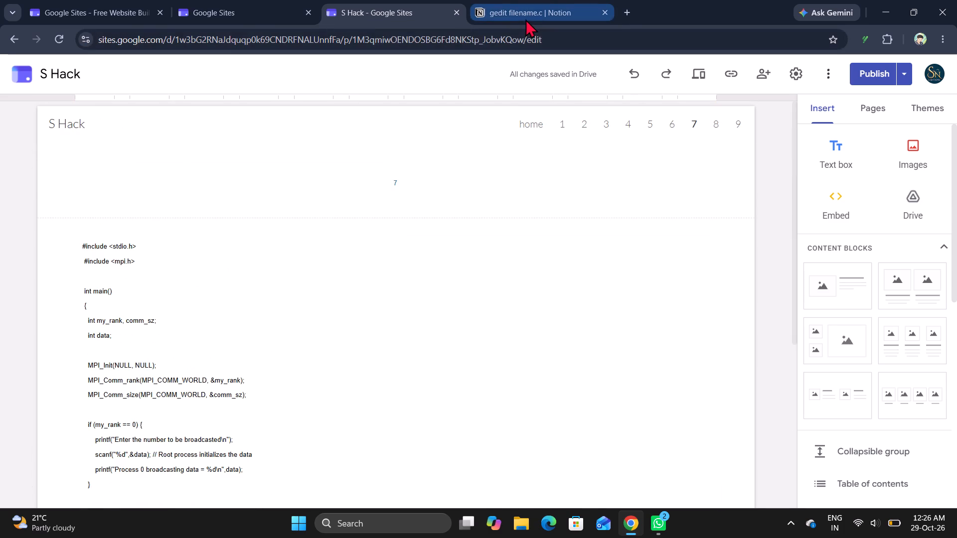
left_click(525, 19)
scroll(537, 280, "down", 3)
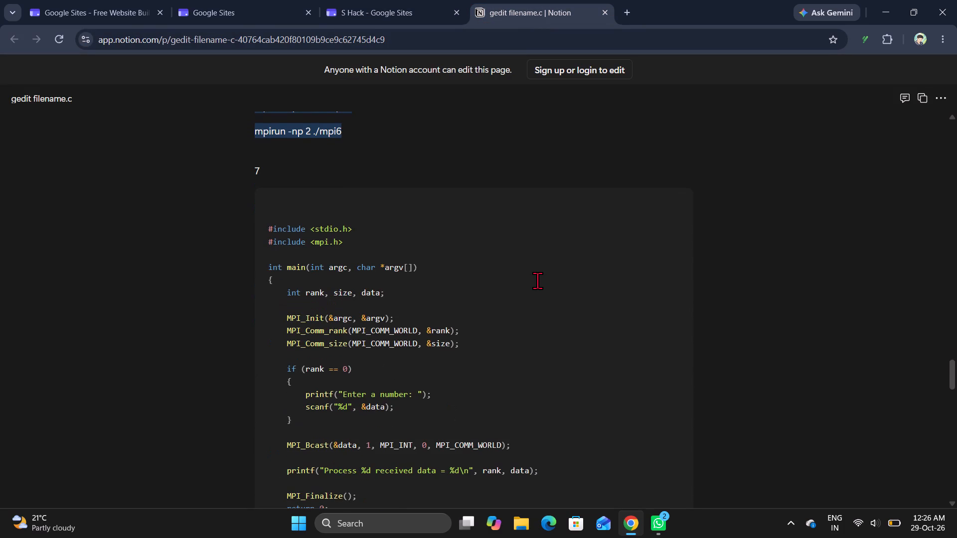
left_click(654, 202)
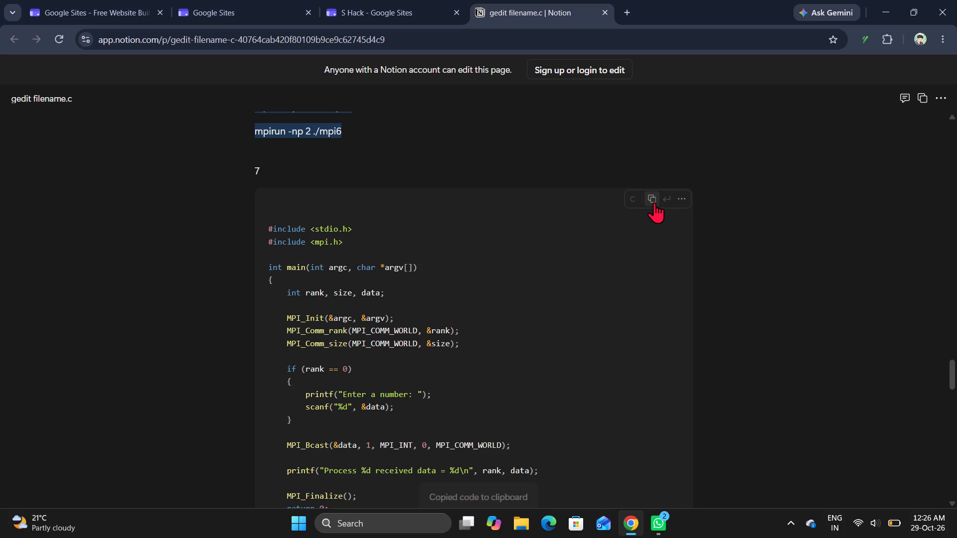
scroll(557, 315, "down", 3)
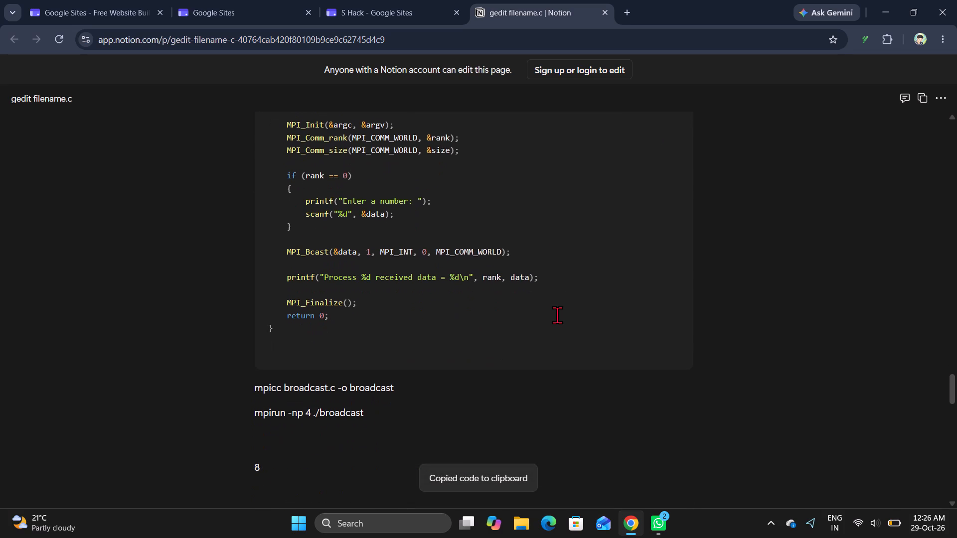
left_click(401, 1)
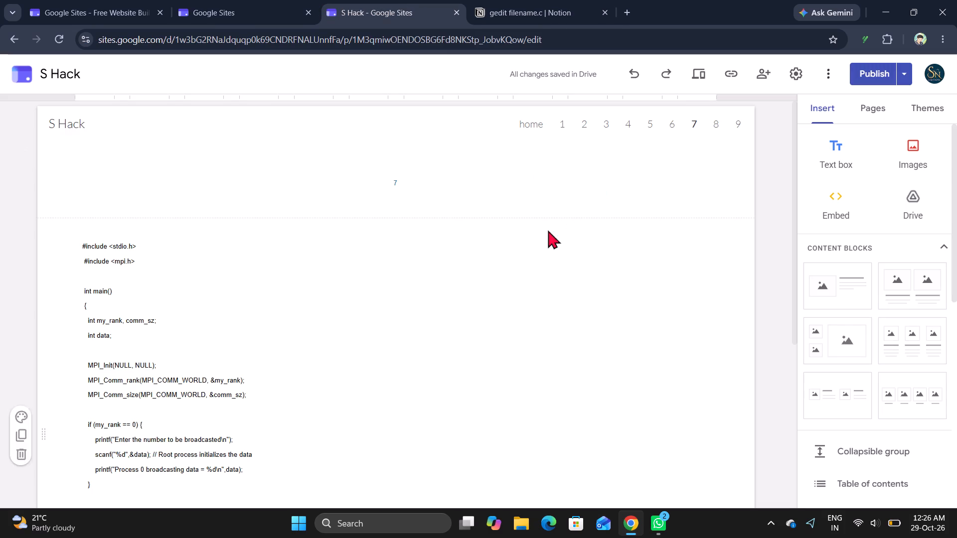
left_click(456, 333)
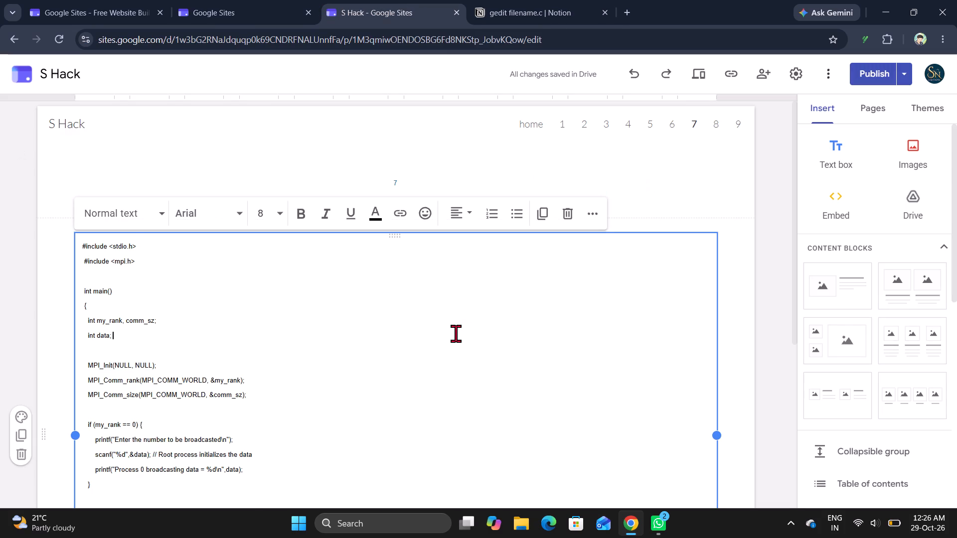
key("ctrl+a")
key("BackSpace")
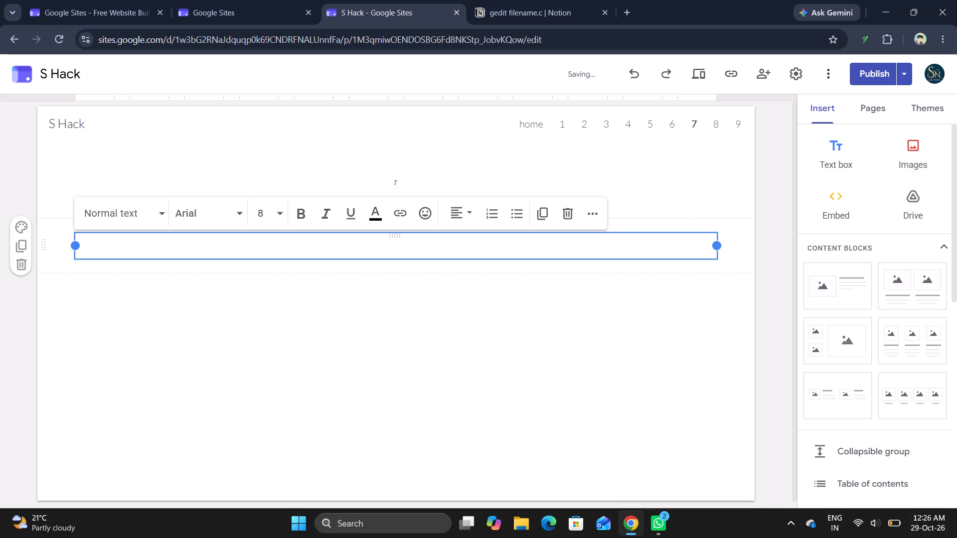
key("ctrl+v")
key("Return")
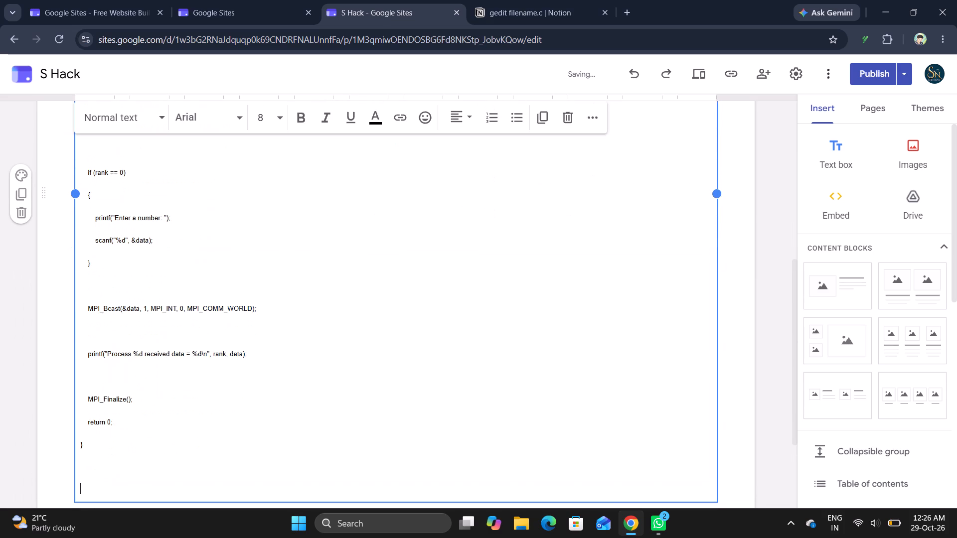
Copy "mpicc broadcast.c -o broadcast" and "mpirun -np 4 ./broadcast" from Notion and paste them below page 7's code.
left_click(552, 8)
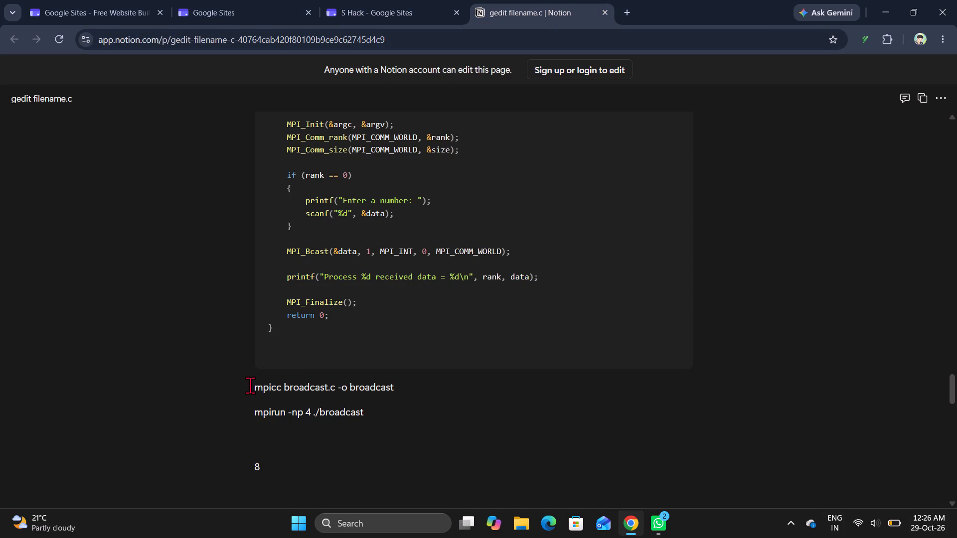
left_click_drag(250, 385, 371, 410)
key("ctrl+c")
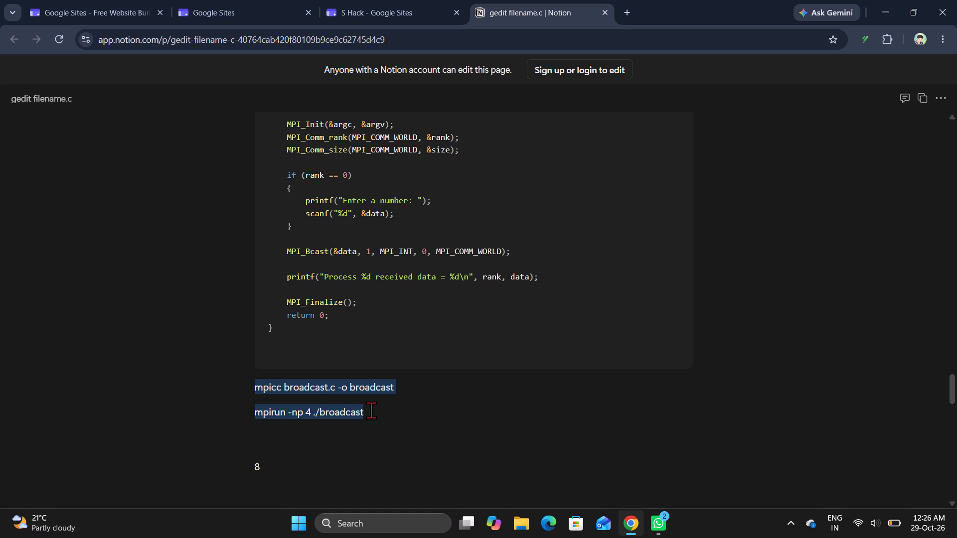
left_click(371, 2)
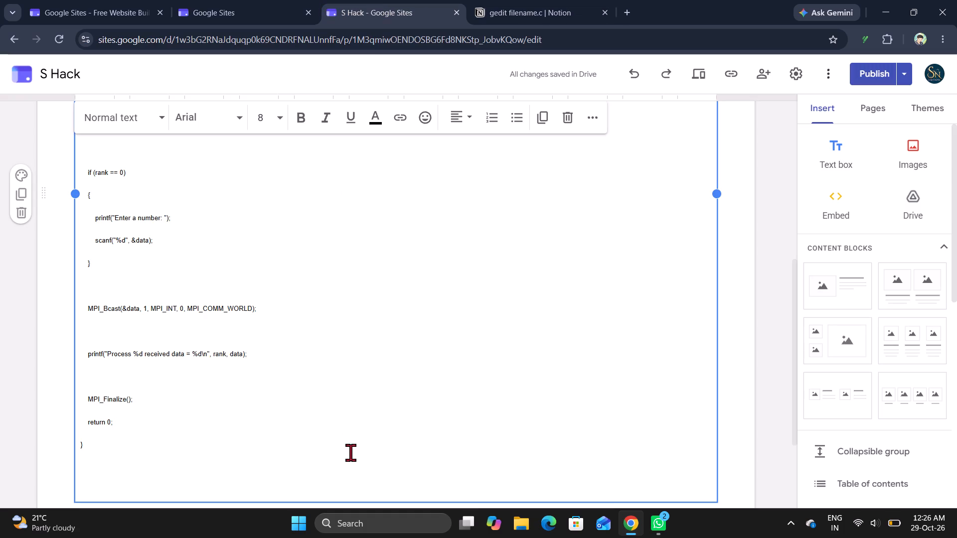
key("ctrl+v")
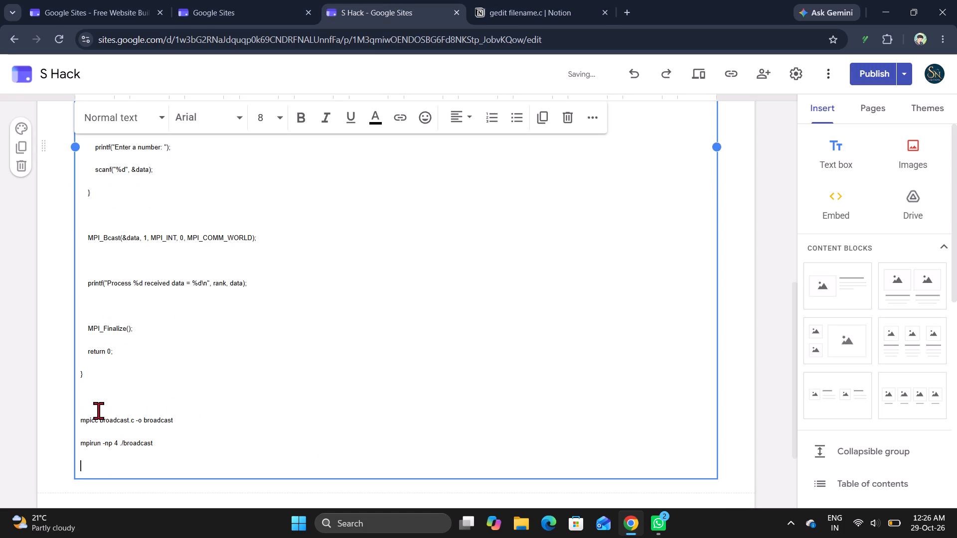
Add the line "run" between the closing brace and the mpicc broadcast command on page 7.
left_click(98, 410)
left_click(83, 400)
left_click(83, 403)
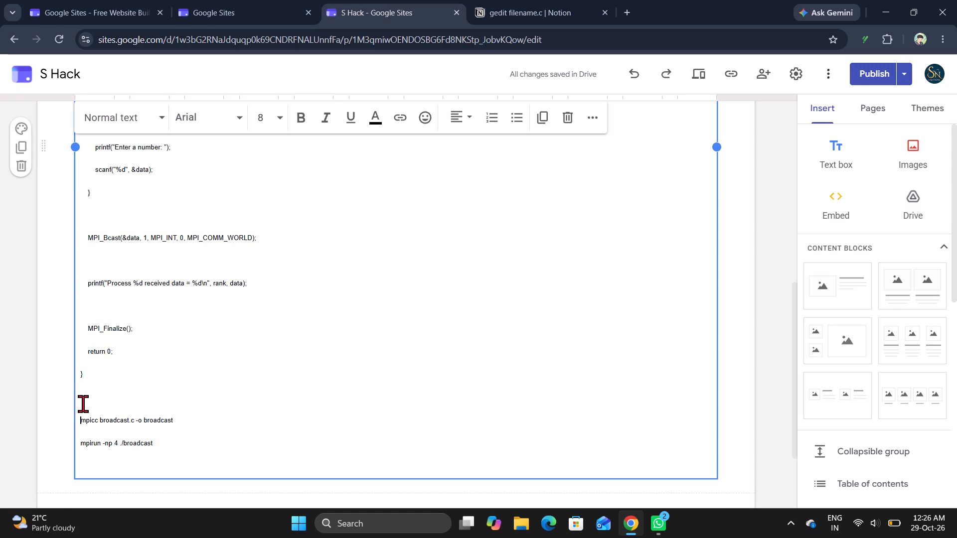
left_click(83, 403)
key("r")
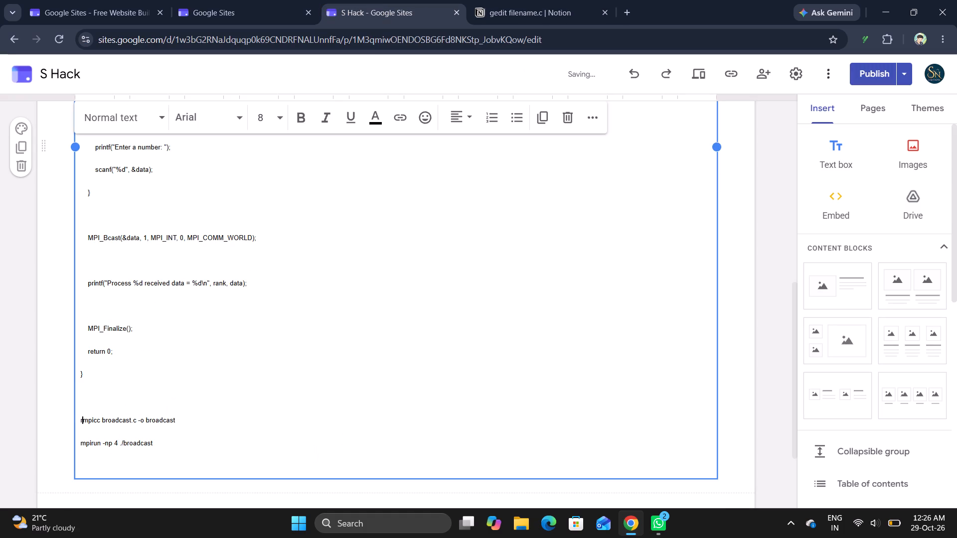
key("BackSpace")
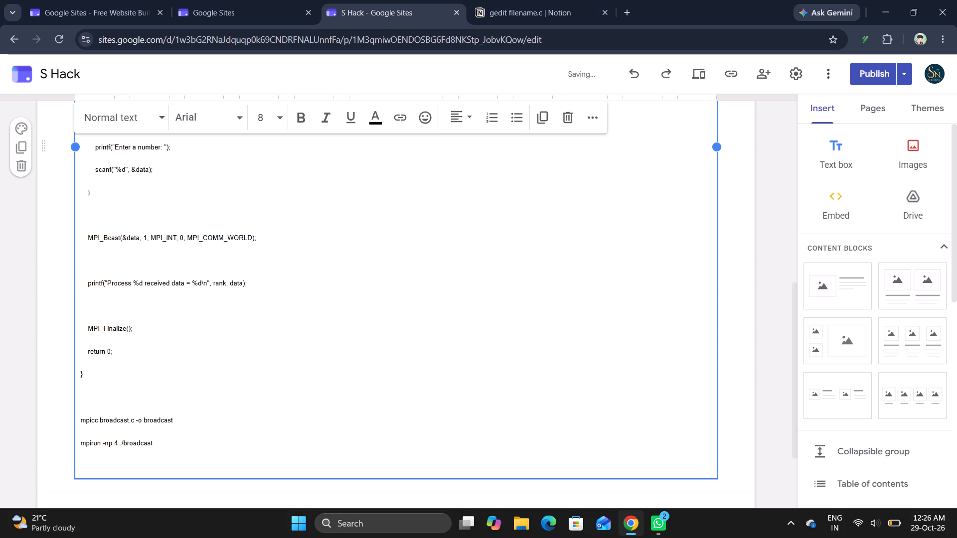
key("Up")
type("run")
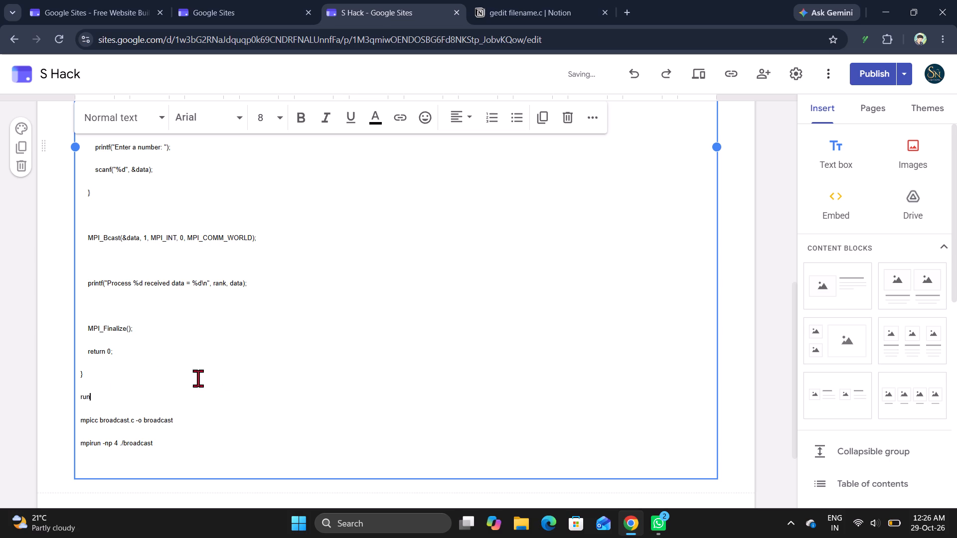
Replace all of page 8's code with the MPI_Scatter and MPI_Gather program copied from block 8 in the Notion notes.
scroll(417, 386, "up", 6)
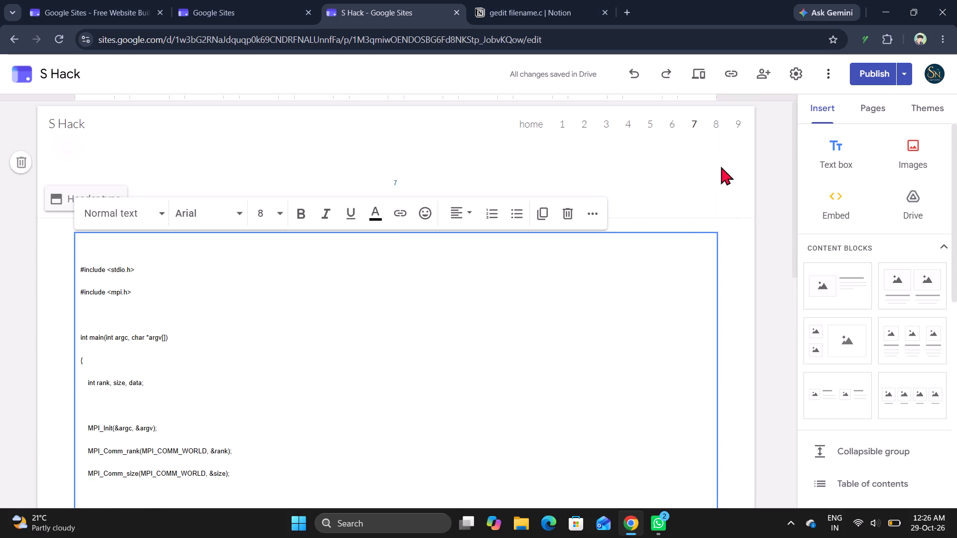
scroll(716, 126, "down", 3)
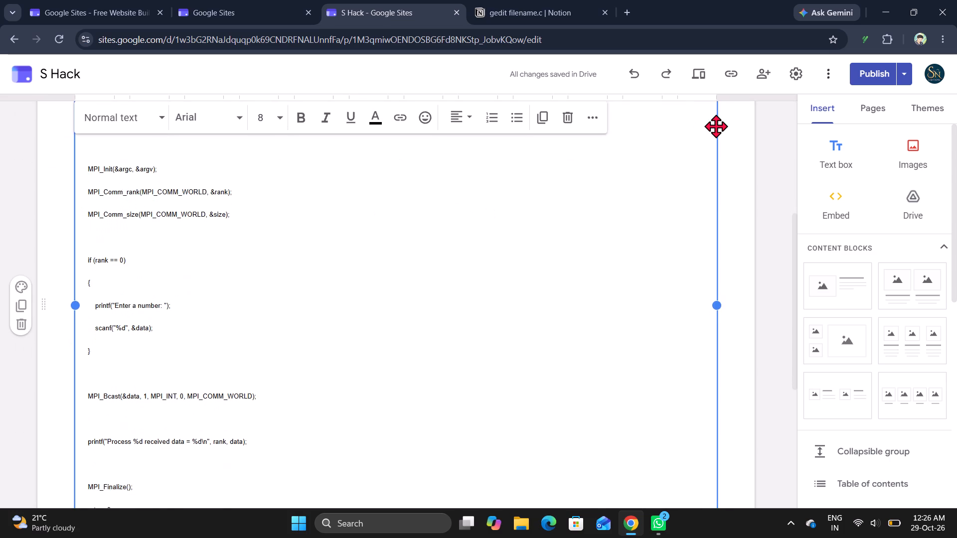
scroll(716, 126, "up", 3)
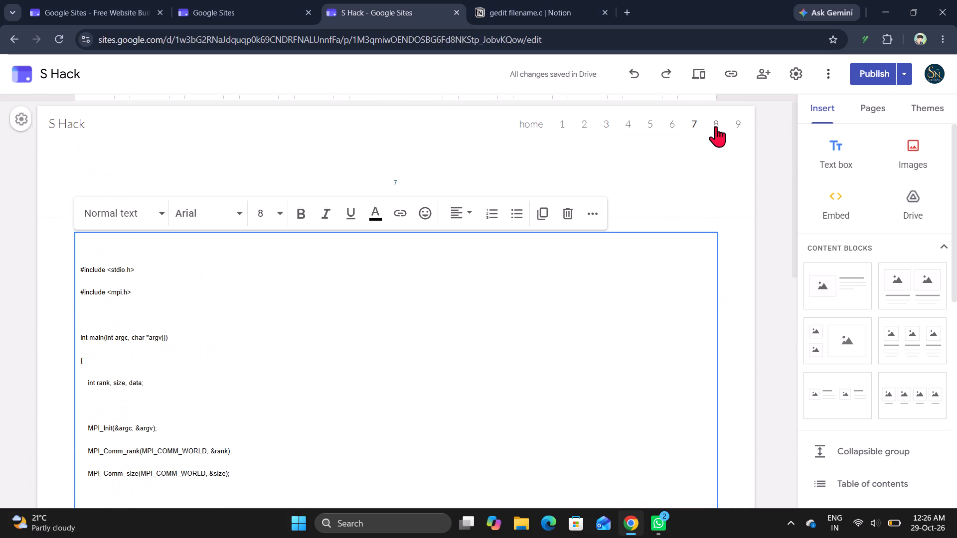
left_click(714, 126)
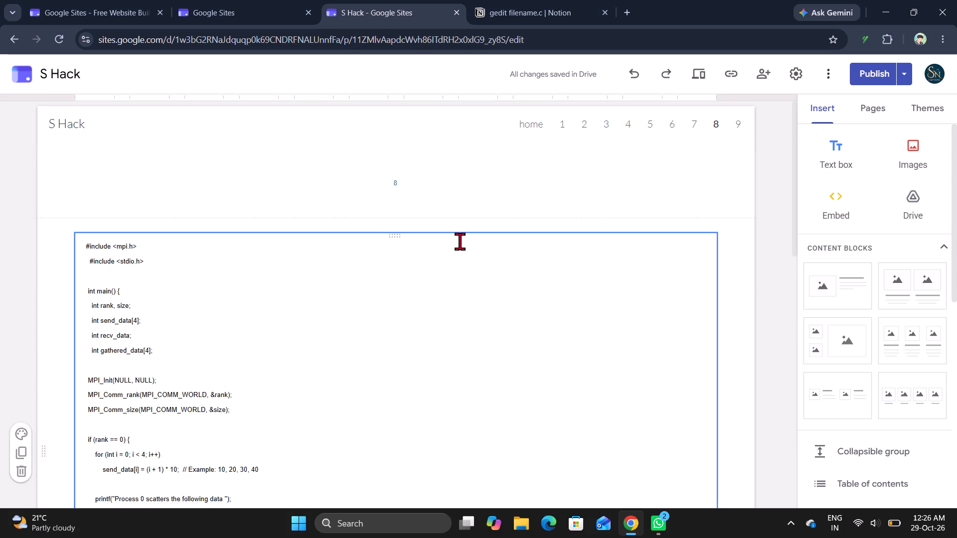
left_click(499, 3)
scroll(593, 300, "down", 2)
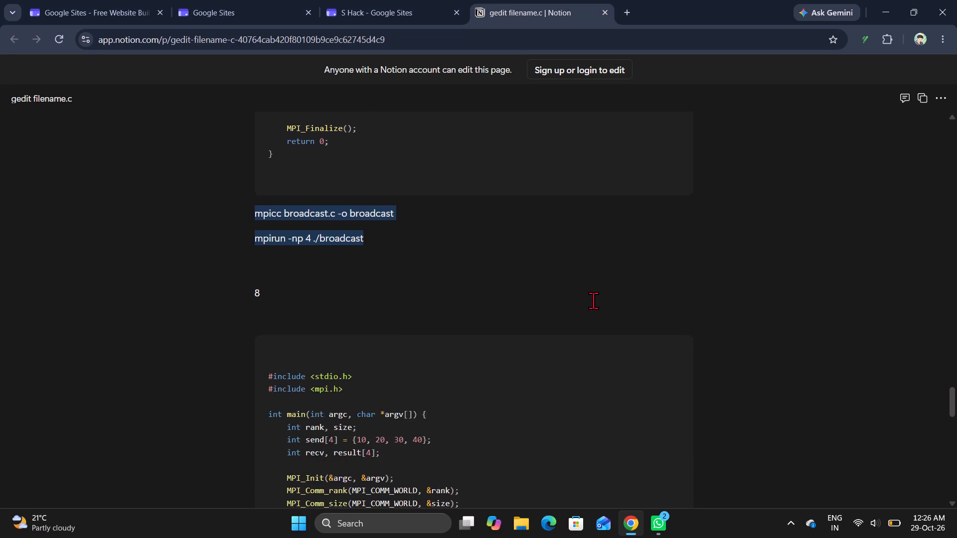
scroll(593, 300, "down", 1)
left_click(653, 200)
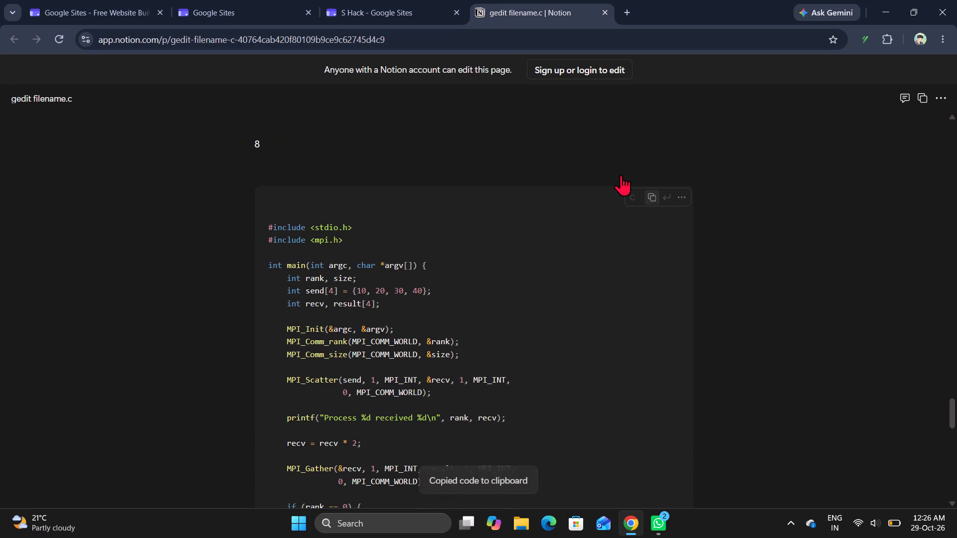
left_click(406, 17)
left_click(336, 310)
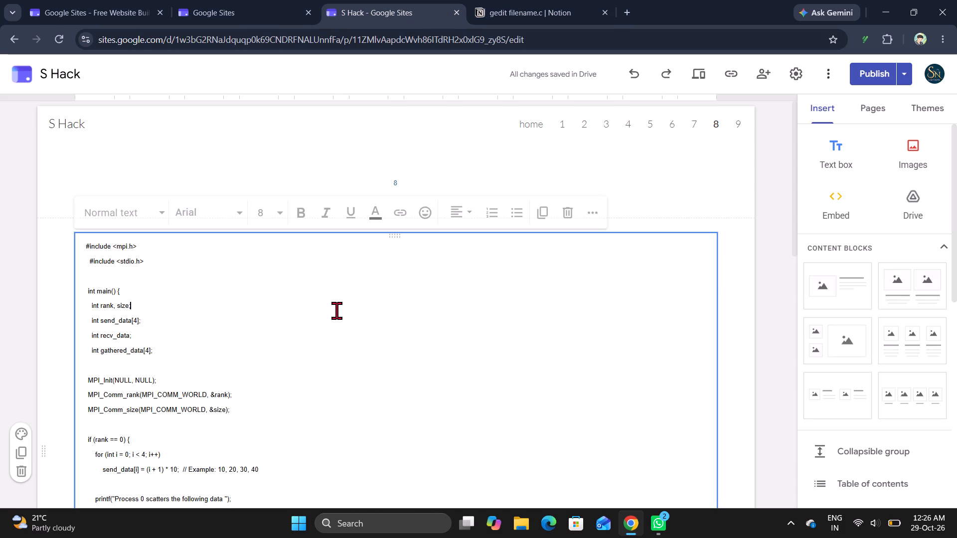
key("ctrl+a")
key("BackSpace")
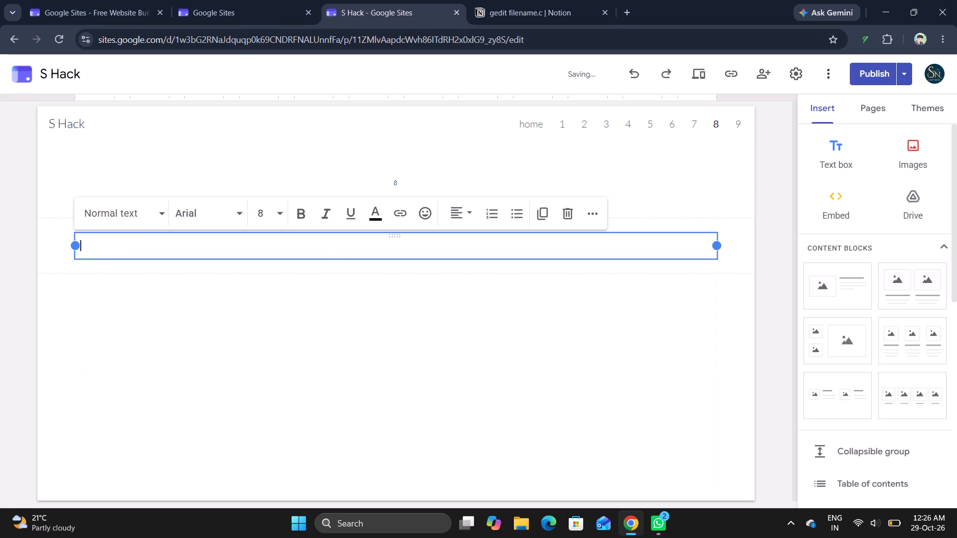
key("ctrl+v")
Add the line "run" below the closing brace of page 8's program, followed by a new empty line.
scroll(336, 310, "down", 2)
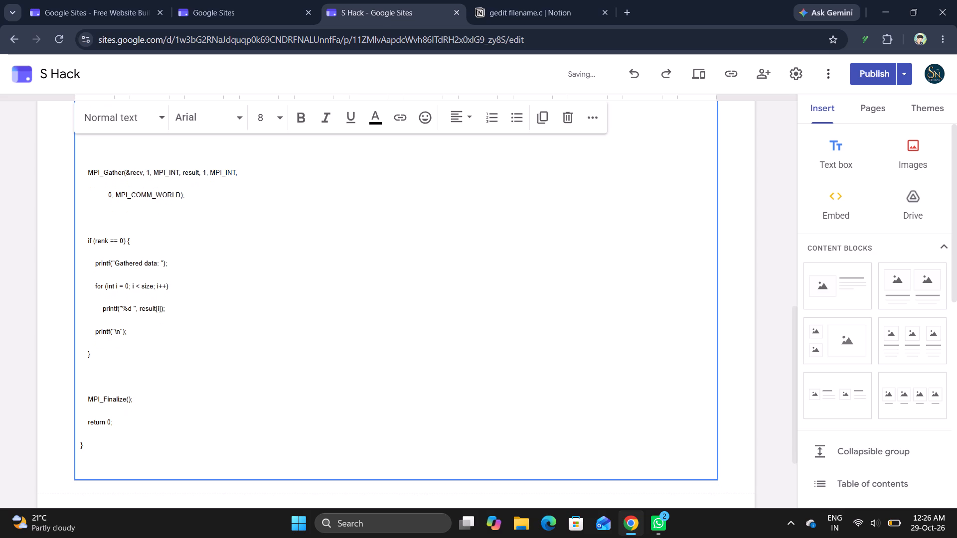
type("ru")
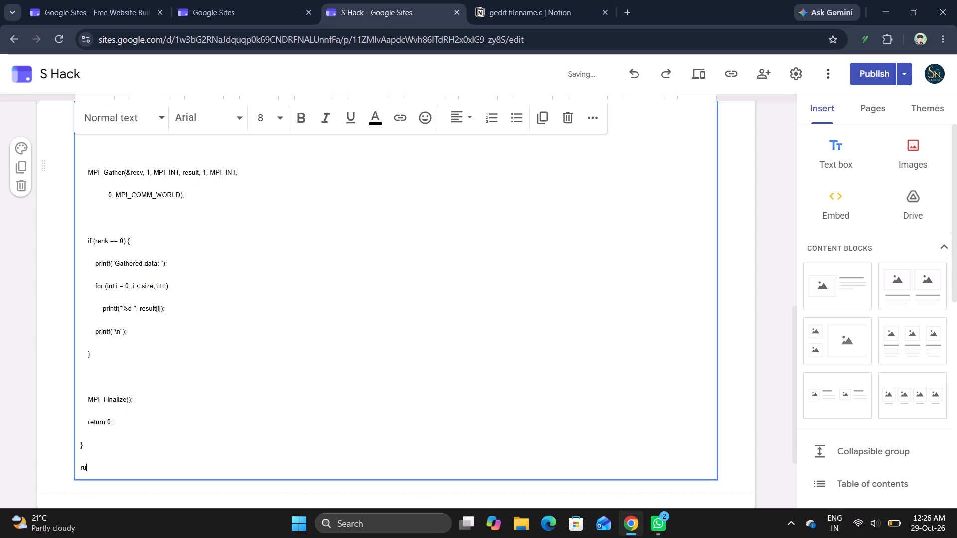
key("n")
key("Return")
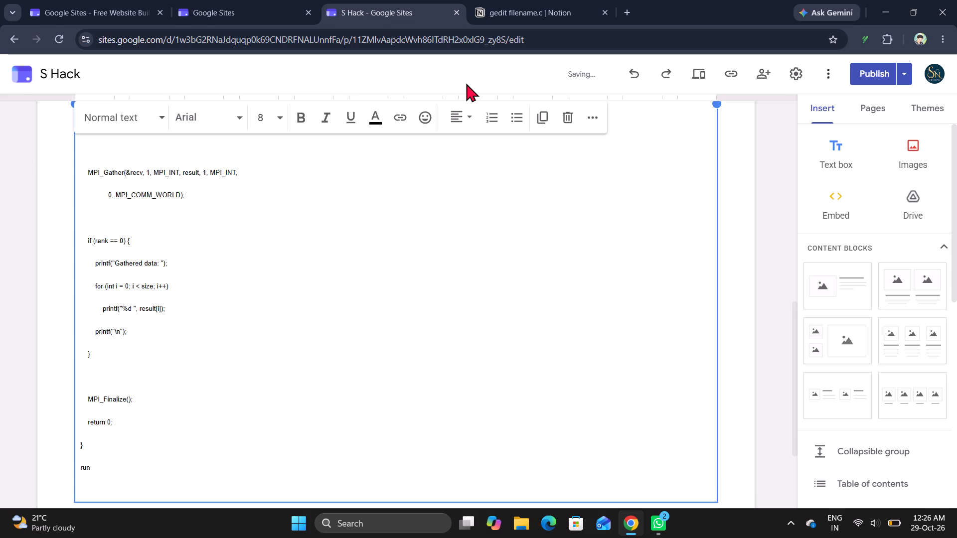
Copy "mpicc sg8.c -o sg8" and "mpiexec -np 4 ./sg8" from Notion and paste them below "run" on page 8.
left_click(522, 7)
scroll(446, 294, "down", 1)
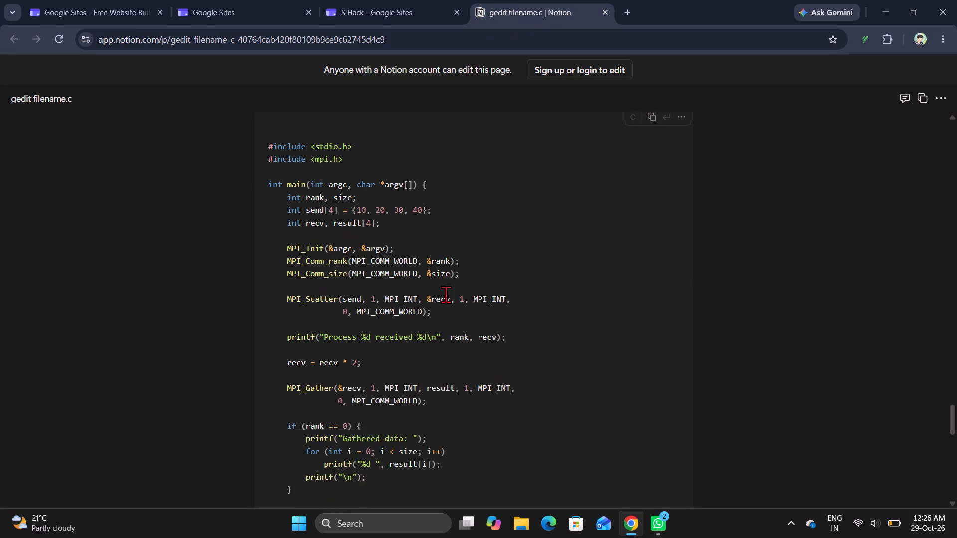
scroll(446, 294, "down", 3)
left_click_drag(374, 302, 248, 277)
left_click(248, 277)
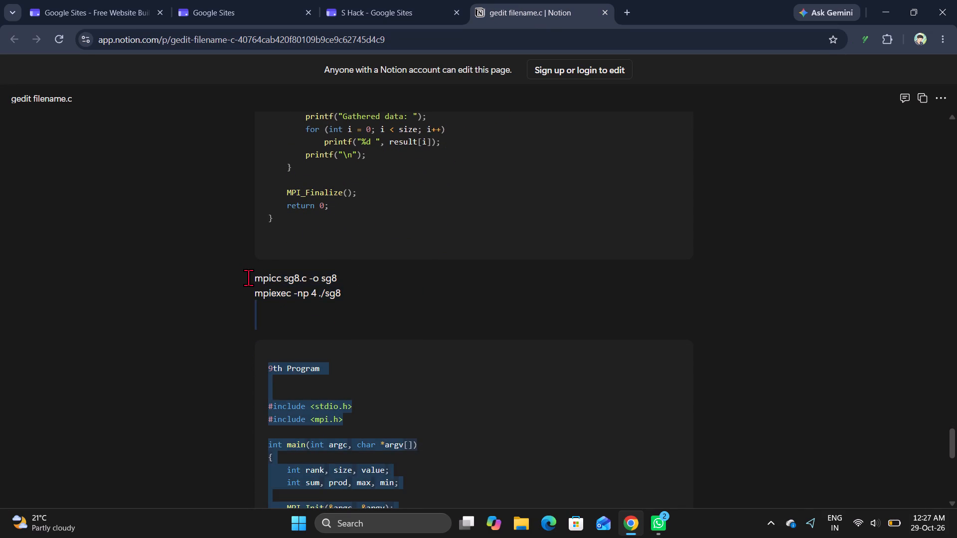
left_click_drag(248, 277, 417, 300)
left_click(417, 300)
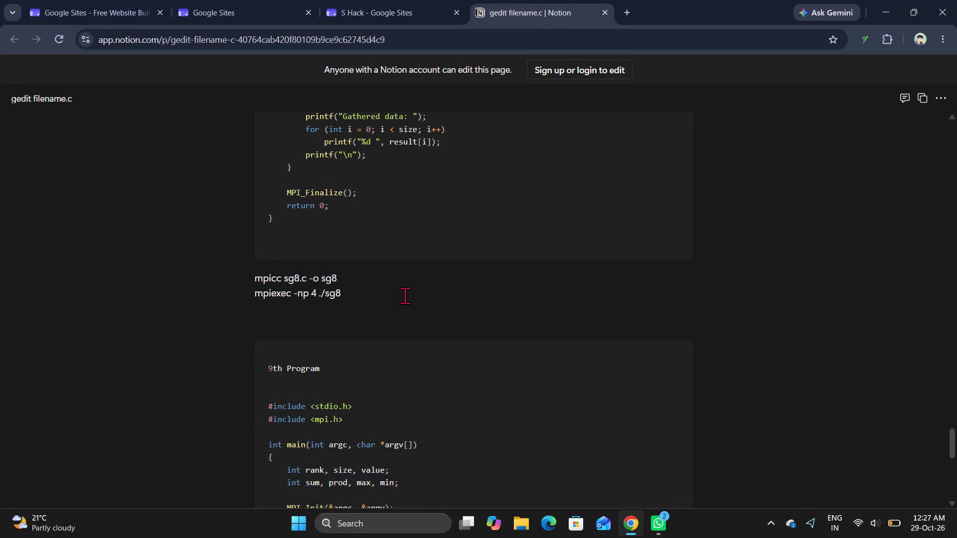
left_click_drag(403, 294, 261, 276)
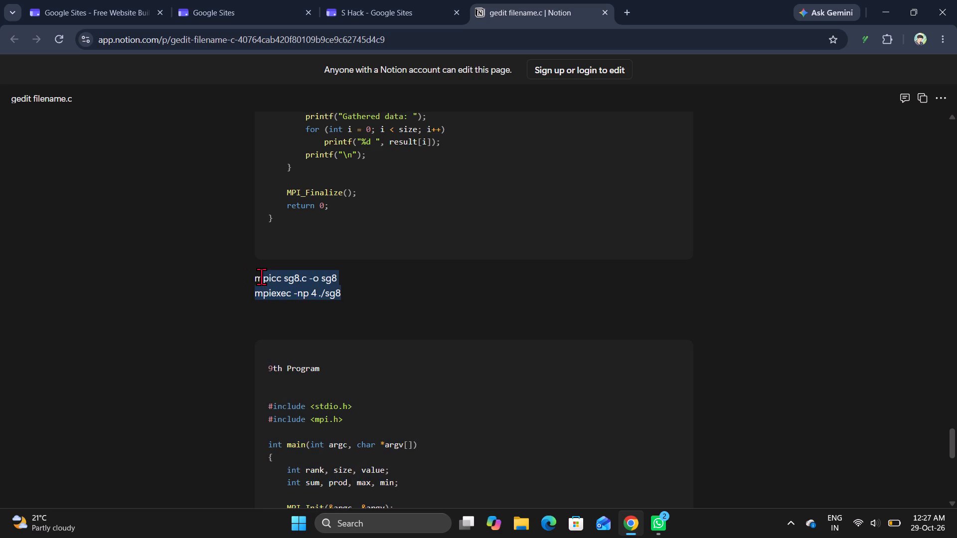
left_click_drag(261, 276, 251, 275)
key("ctrl+c")
left_click(394, 0)
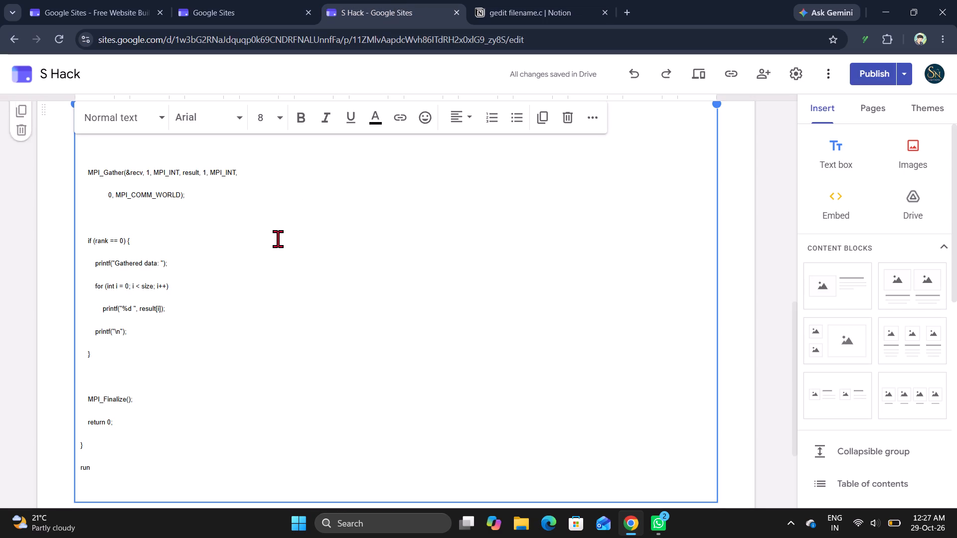
key("ctrl+v")
Break page 8's pasted commands so that "mpiexec -np 4 ./sg8" stands on its own line.
left_click(278, 239, "ctrl")
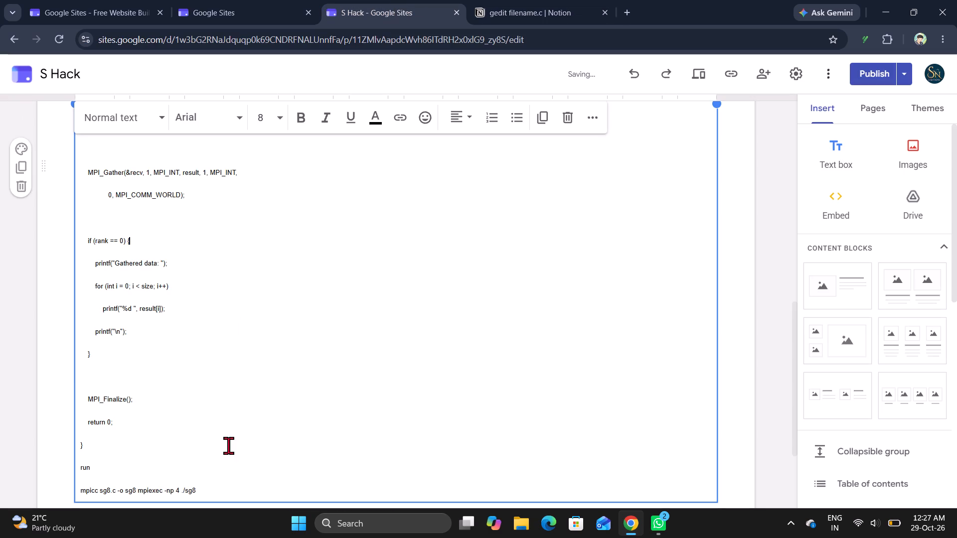
left_click(135, 490)
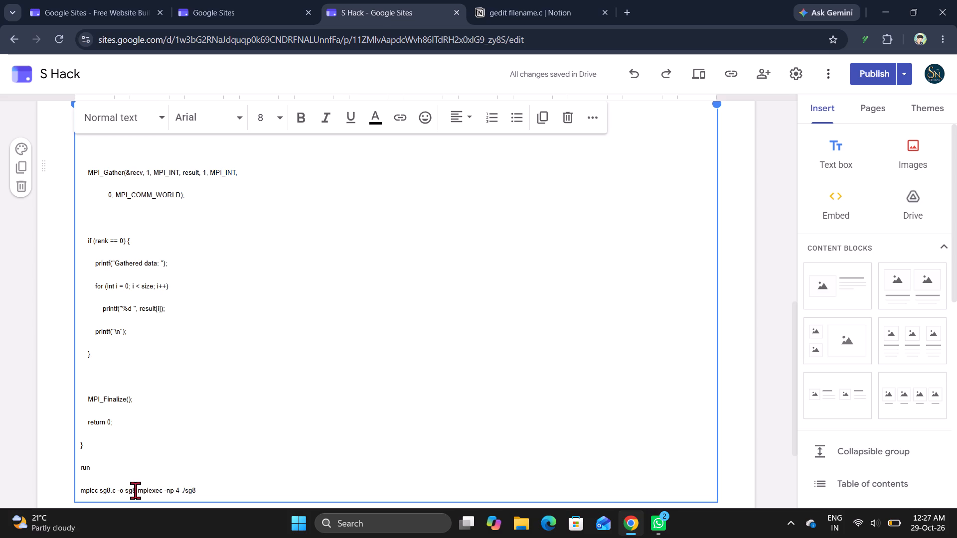
key("Return")
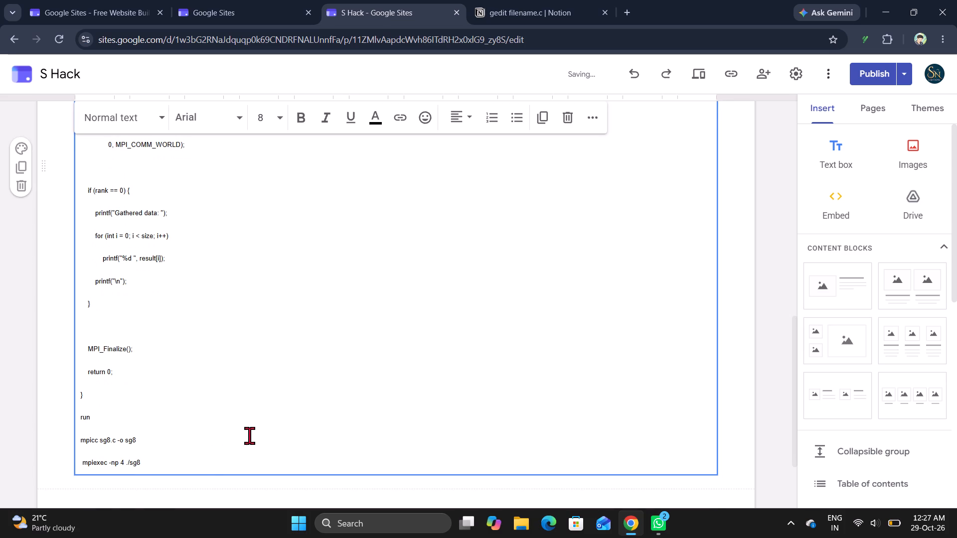
Replace all of page 9's code with the MPI_Reduce and MPI_Allreduce program copied from the 9th Program block in Notion.
scroll(378, 292, "up", 9)
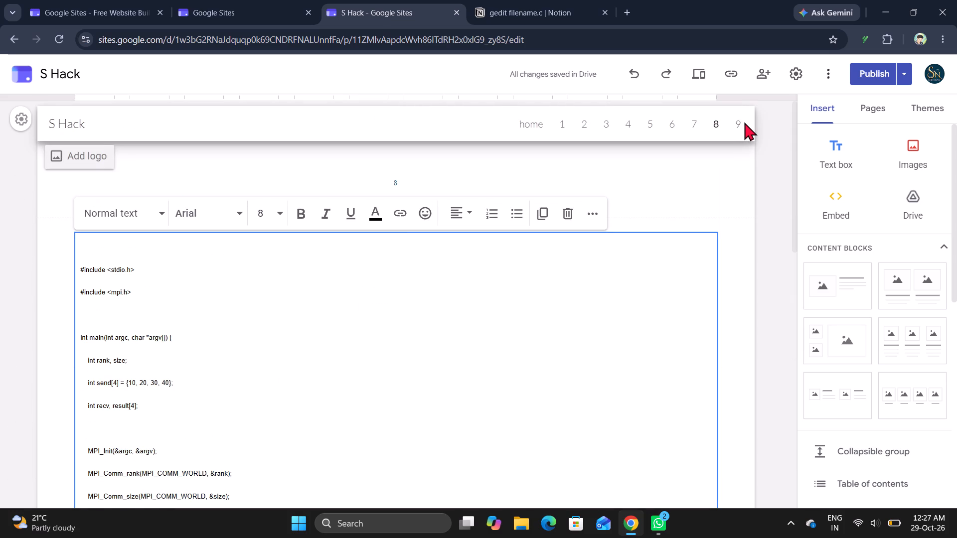
left_click(738, 128)
left_click(549, 4)
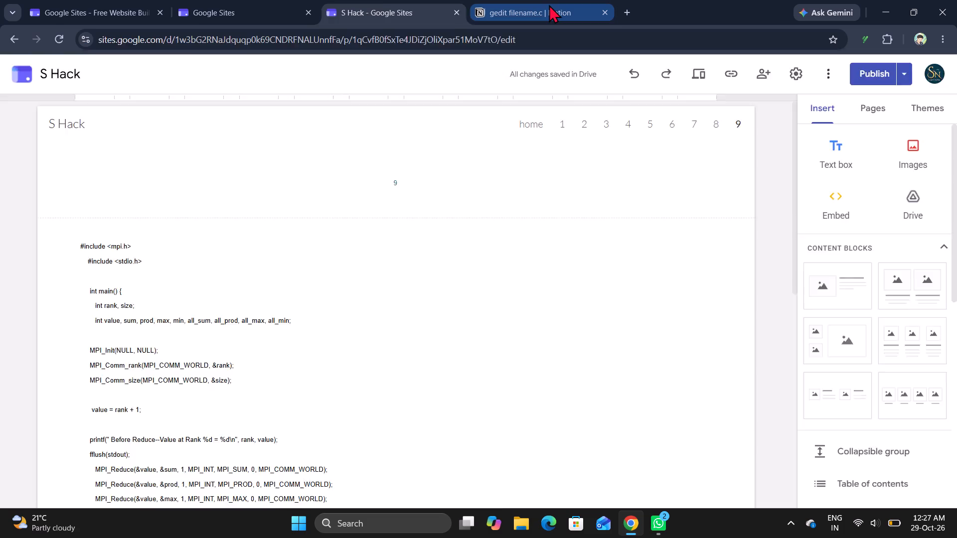
scroll(540, 331, "up", 2)
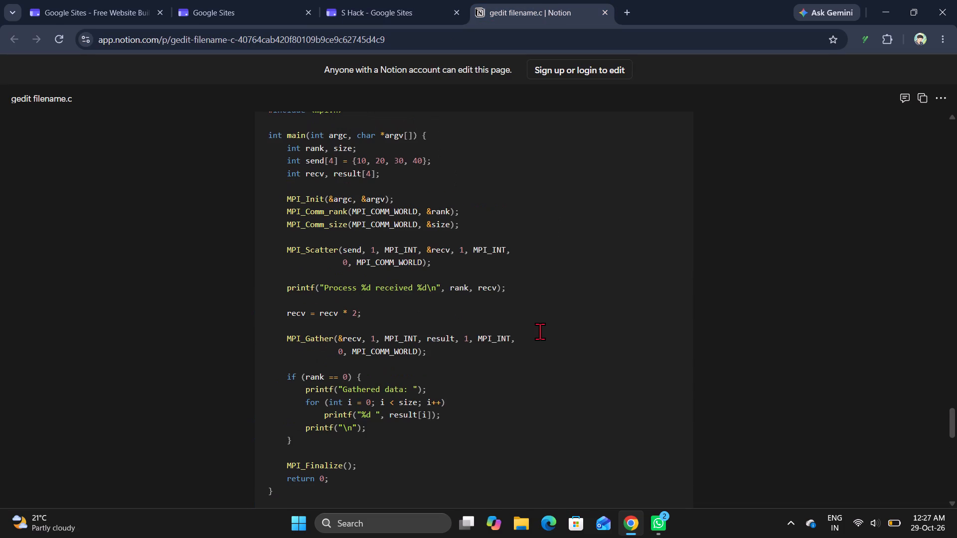
scroll(540, 331, "down", 5)
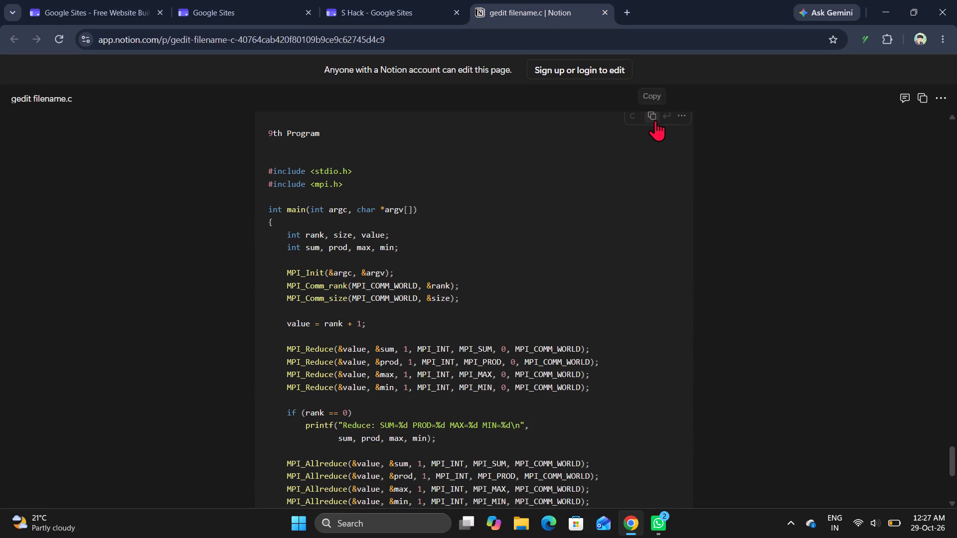
left_click(654, 118)
left_click(375, 6)
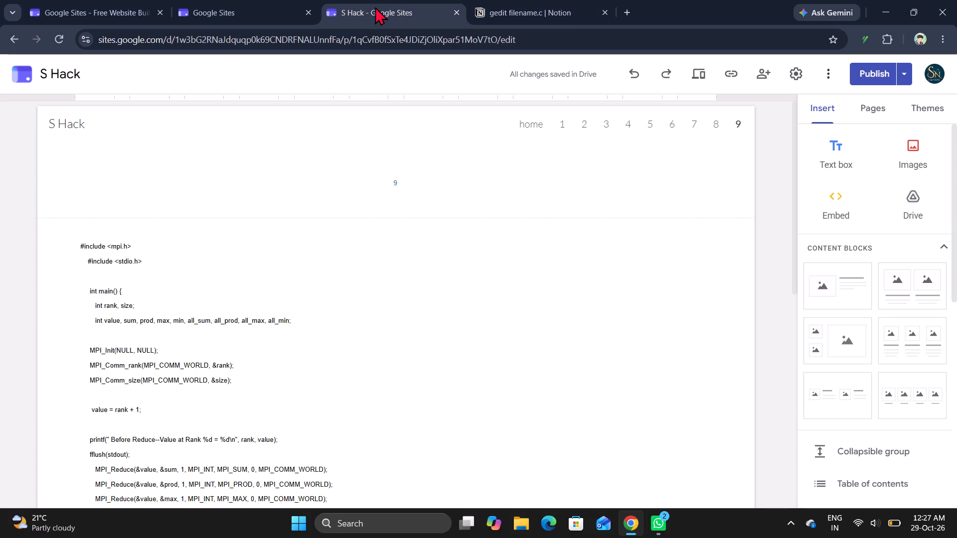
left_click(261, 293)
scroll(261, 293, "down", 5)
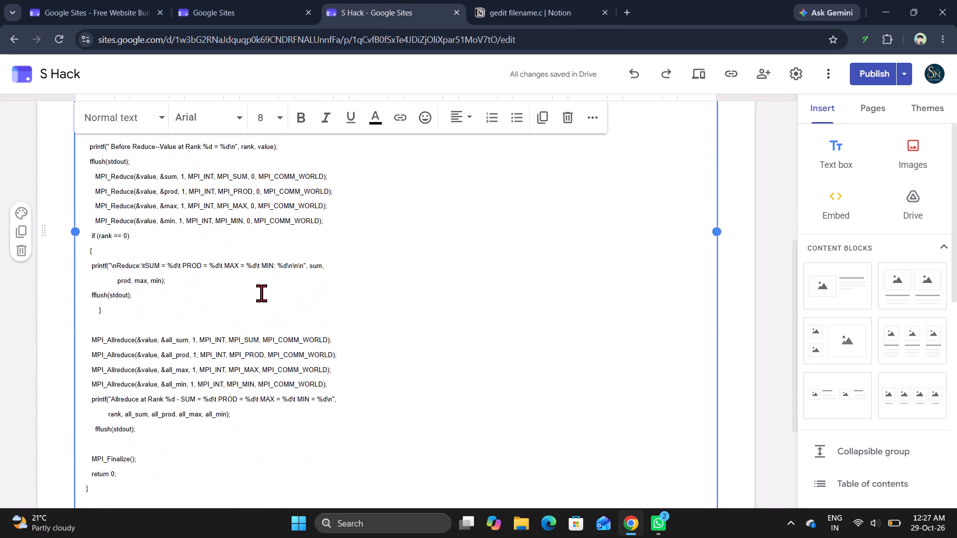
scroll(261, 293, "down", 1)
key("ctrl+a")
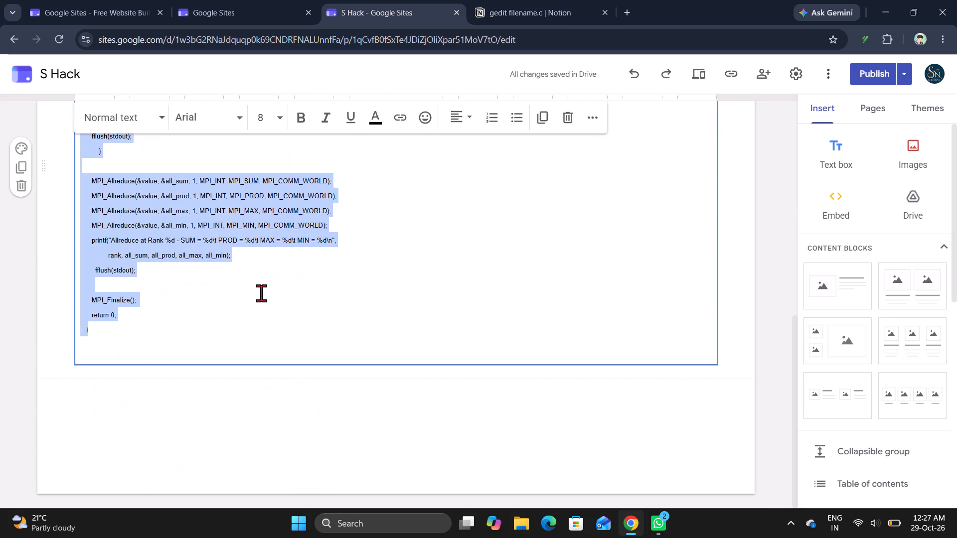
key("BackSpace")
key("ctrl+v")
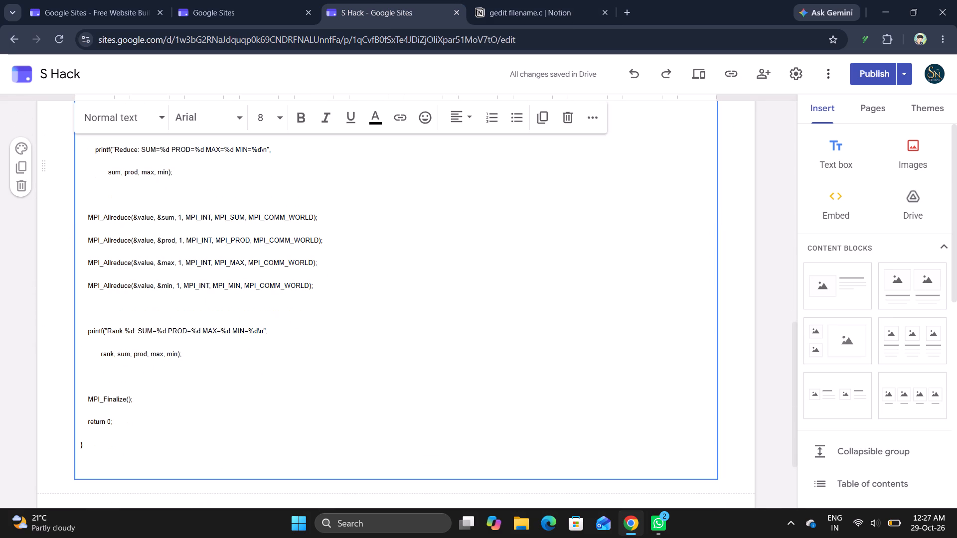
Add the line "run" on page 2 between the closing brace and the gcc -fopenmp program.c -o program command.
scroll(261, 293, "up", 11)
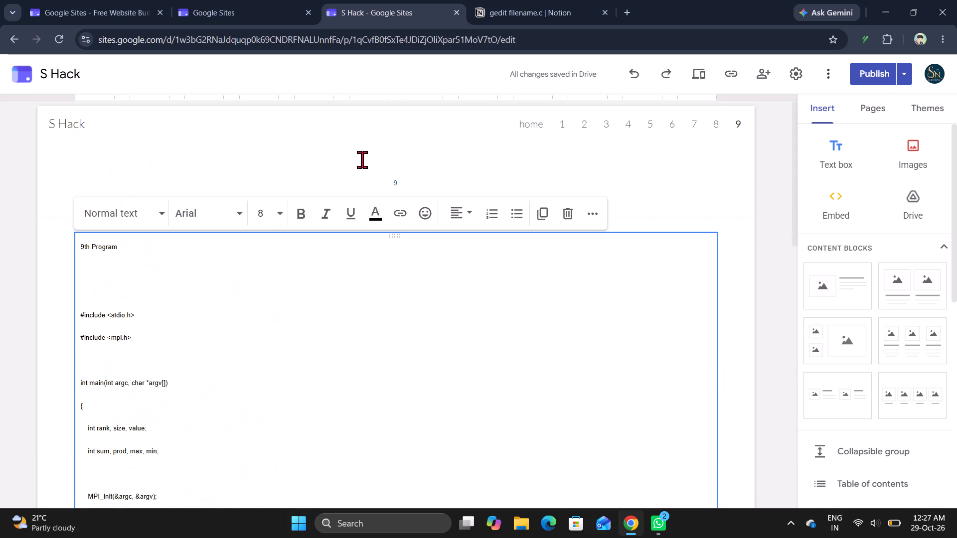
left_click(582, 122)
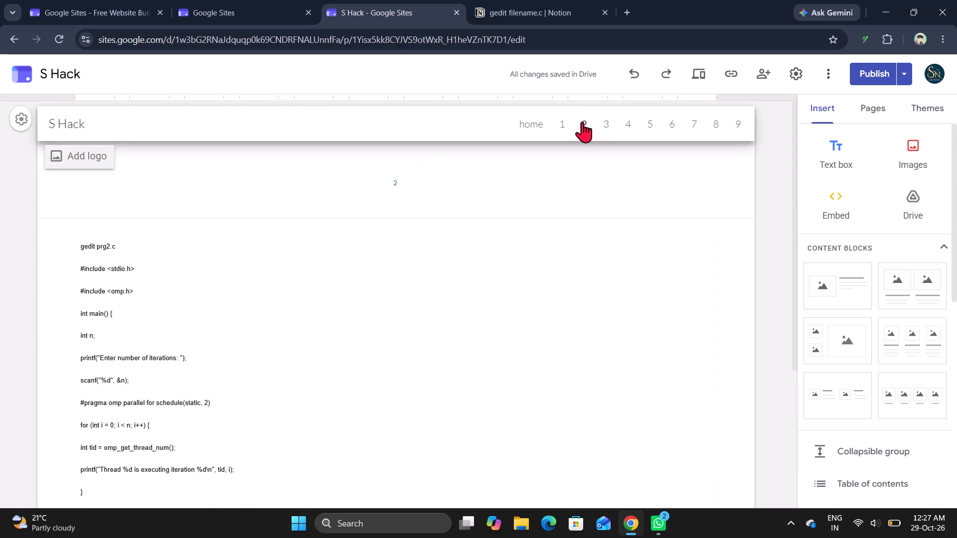
scroll(272, 469, "down", 3)
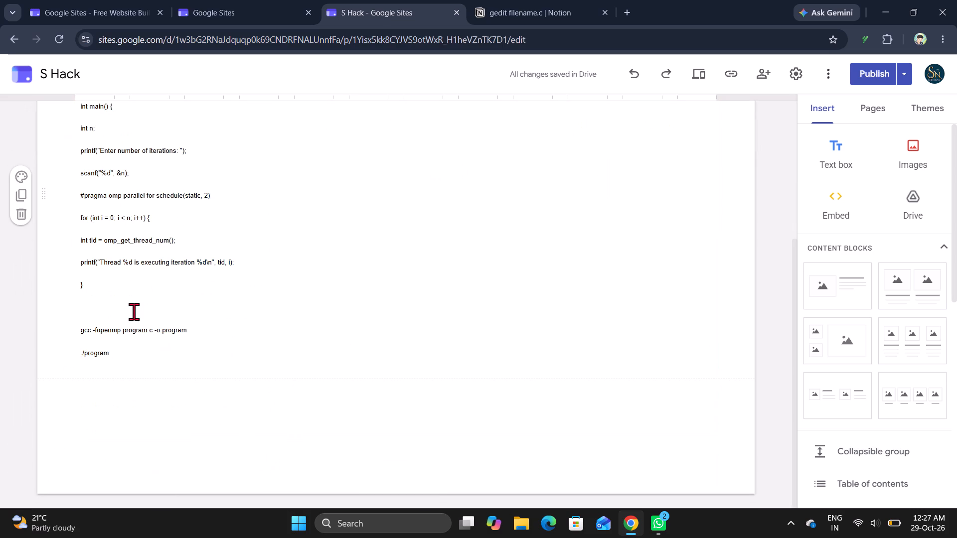
left_click(134, 311)
type("ru")
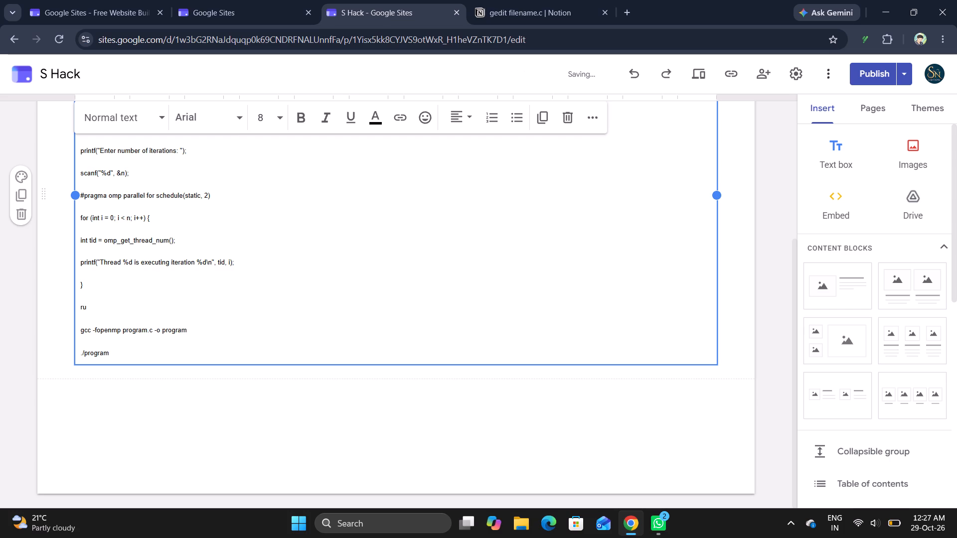
key("n")
Add the line "run" on page 3 between the closing brace and the gcc -fopenmp fib.c -o fib command.
scroll(134, 311, "up", 4)
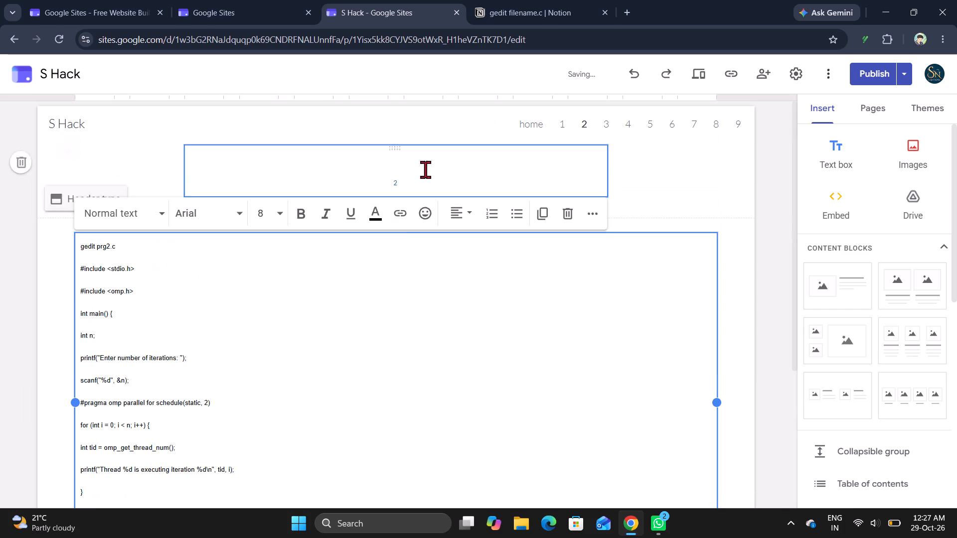
left_click(607, 124)
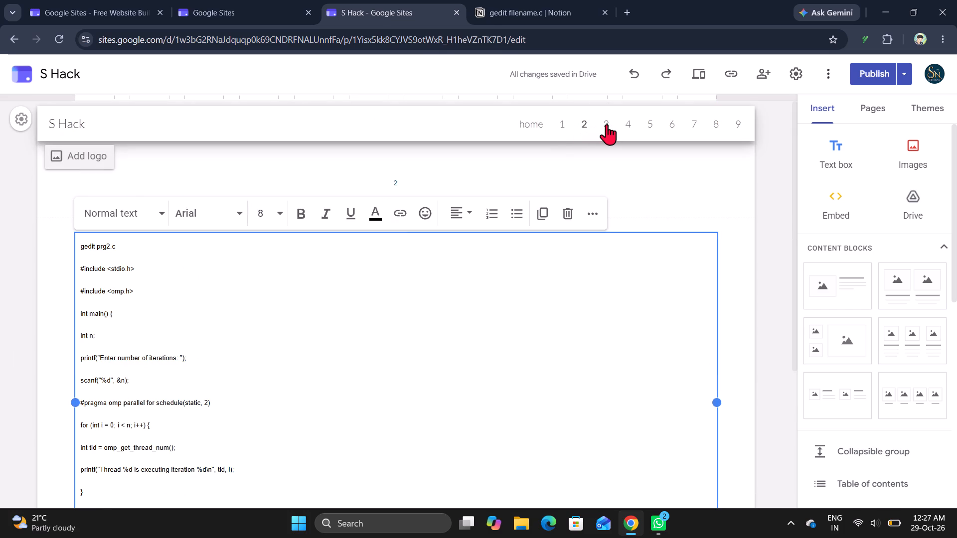
scroll(79, 431, "down", 5)
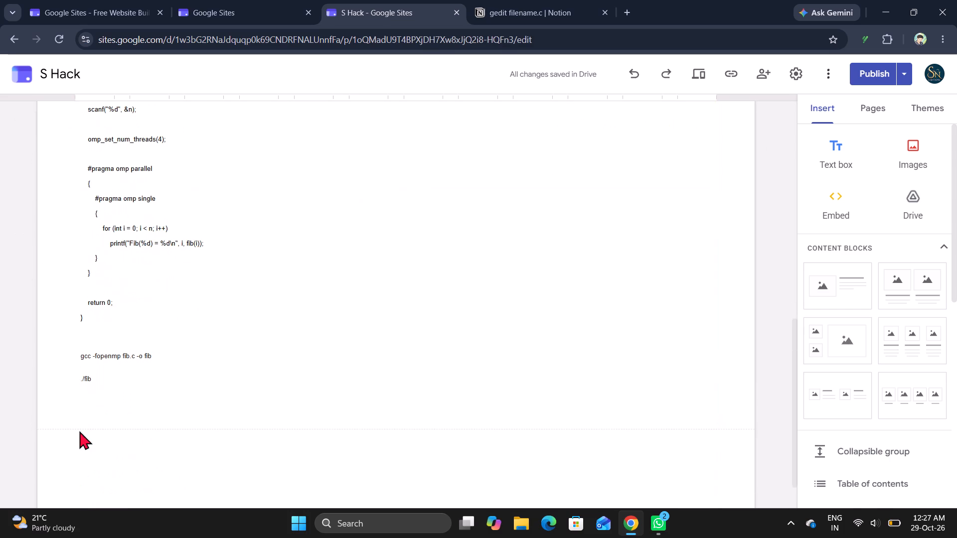
left_click(93, 345)
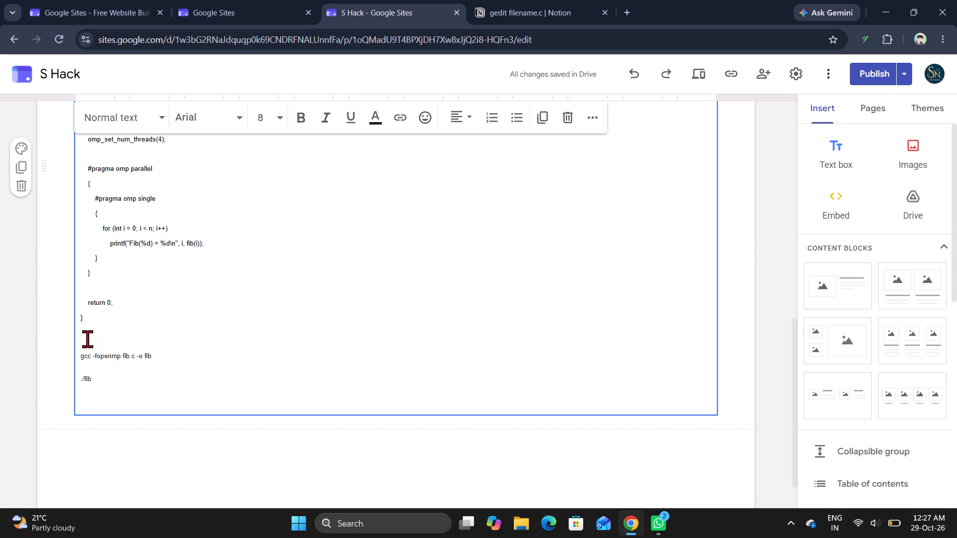
left_click(87, 339)
type("run")
Add the line "run" on page 4 between the closing brace and the gcc -fopenmp prime.c -o prime command.
scroll(87, 339, "up", 3)
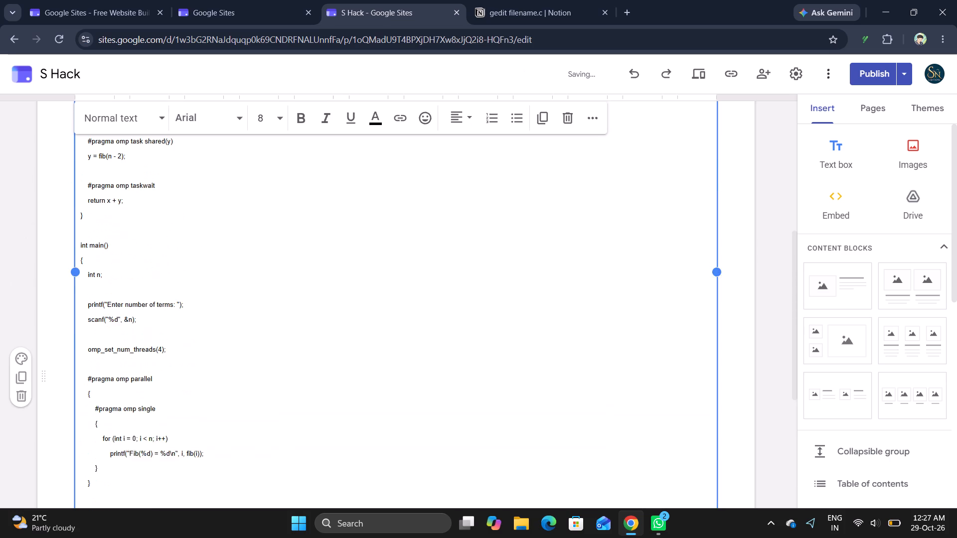
scroll(87, 339, "up", 4)
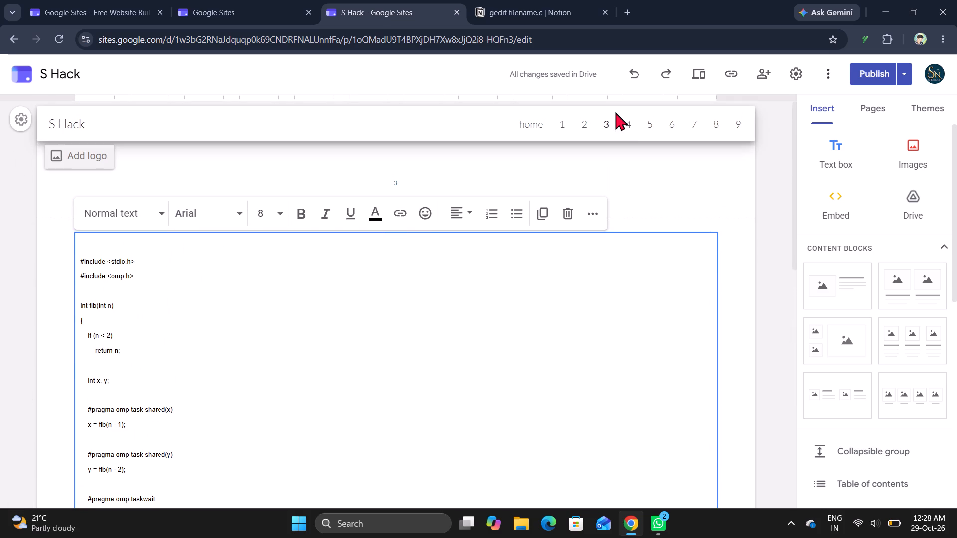
left_click(629, 122)
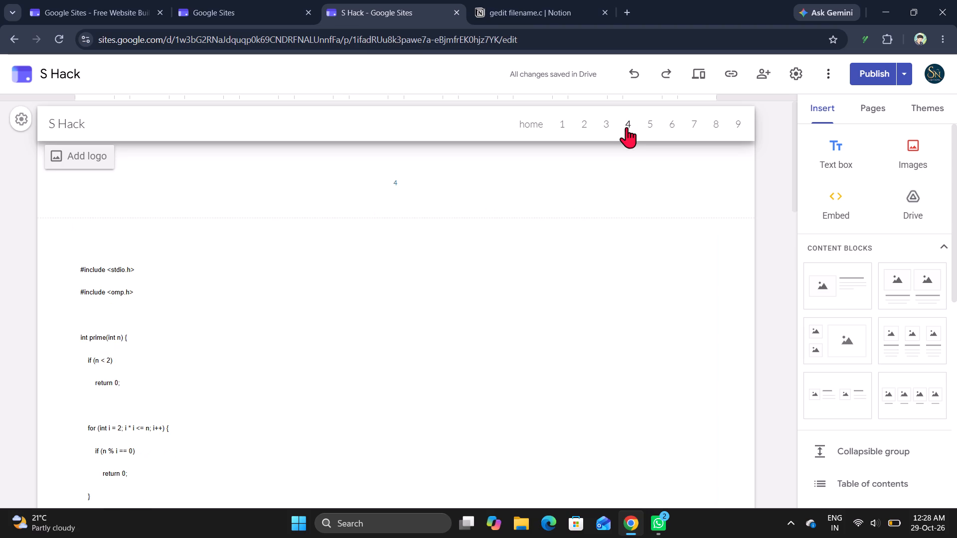
scroll(351, 336, "down", 6)
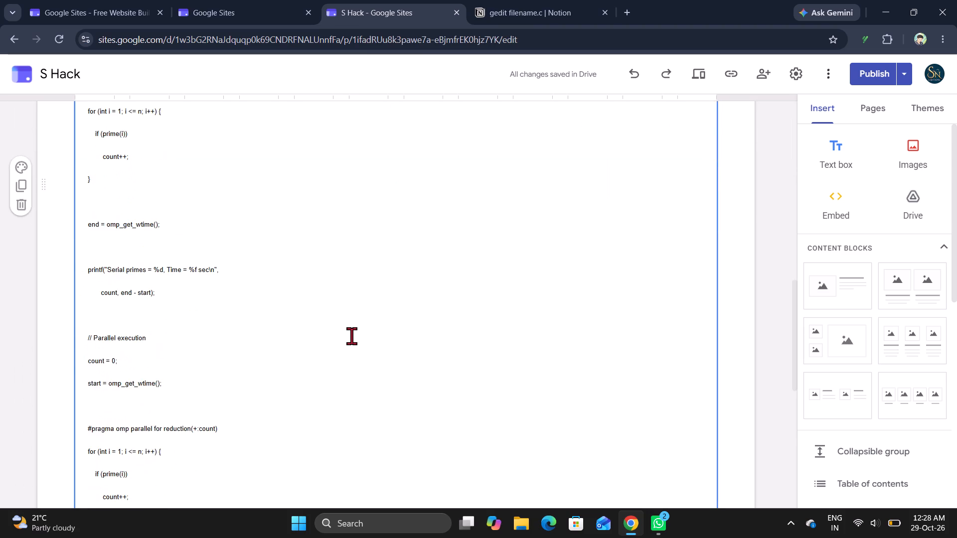
scroll(351, 336, "down", 5)
left_click(140, 308)
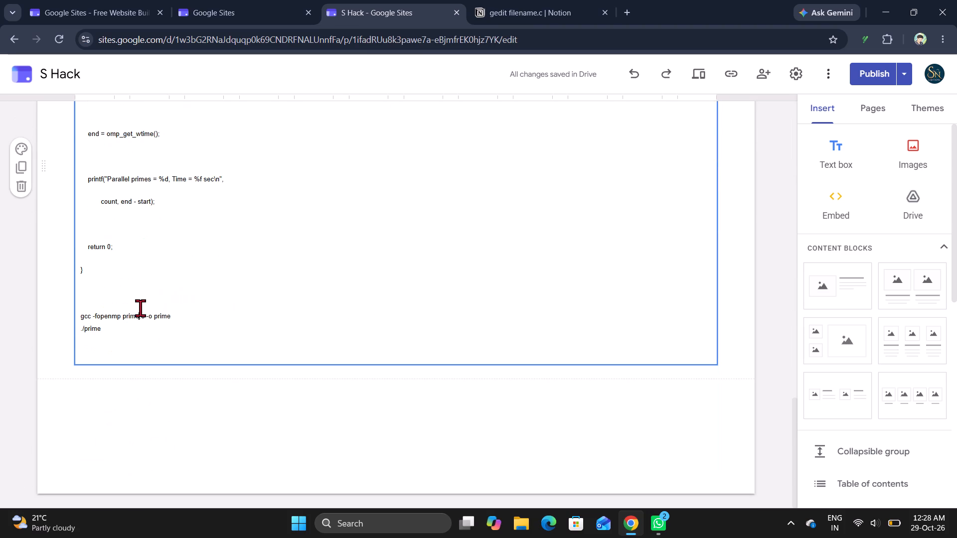
left_click(102, 295)
key("Down")
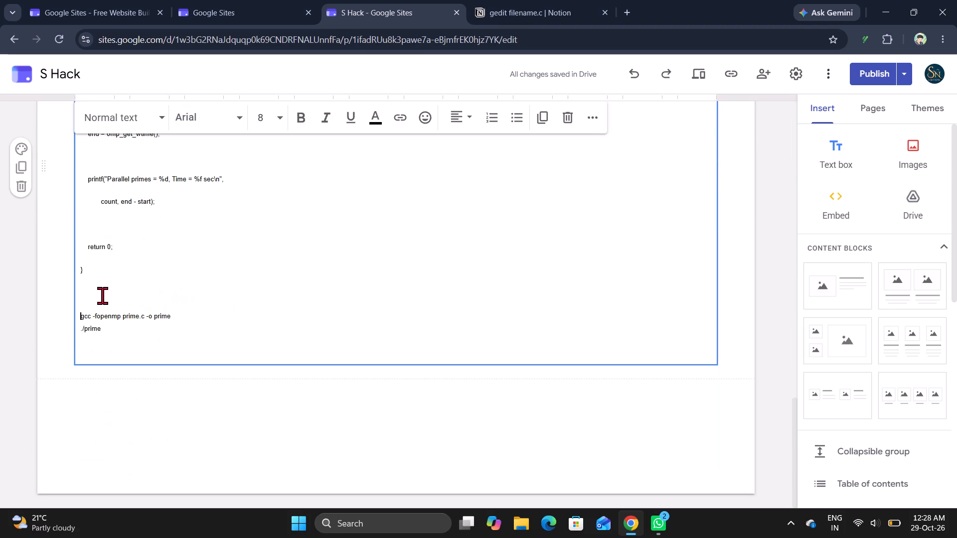
key("Up")
type("run")
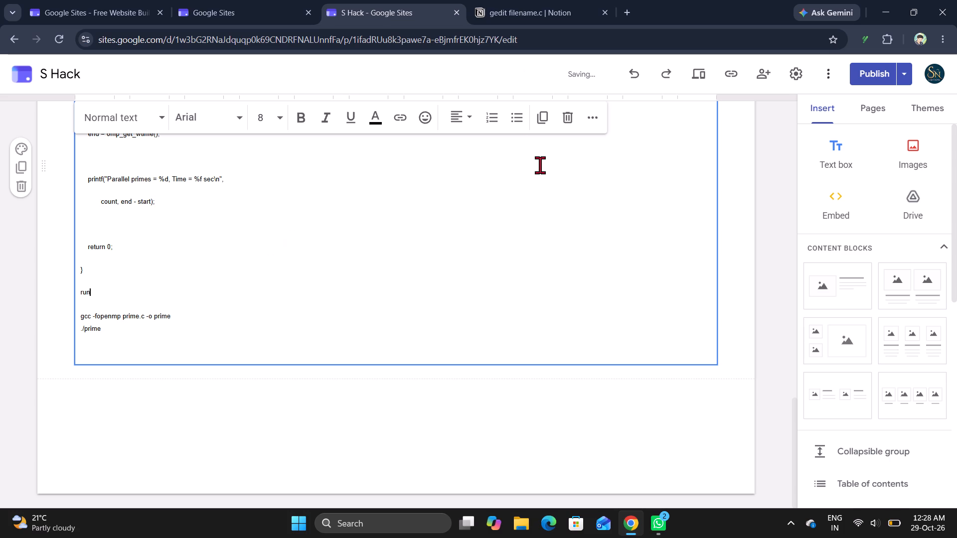
Add the line "run" on page 5 between the closing brace and the mpicc mpi.c -o mpi command.
scroll(540, 165, "up", 12)
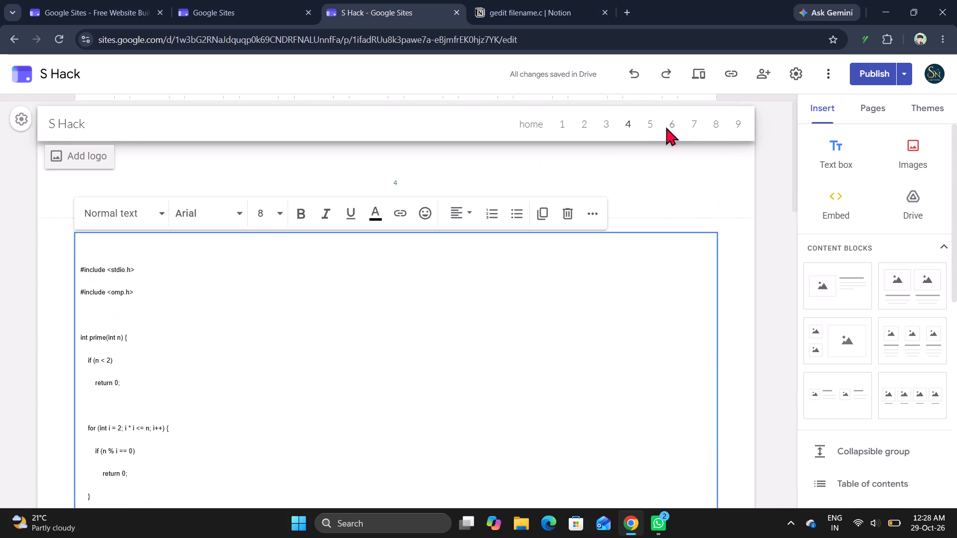
left_click(652, 124)
scroll(514, 311, "down", 4)
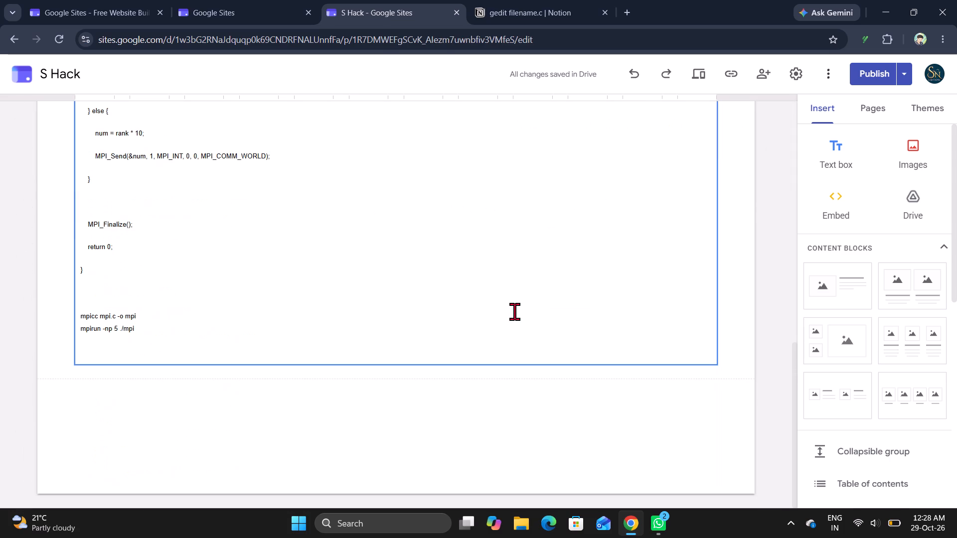
scroll(514, 311, "down", 4)
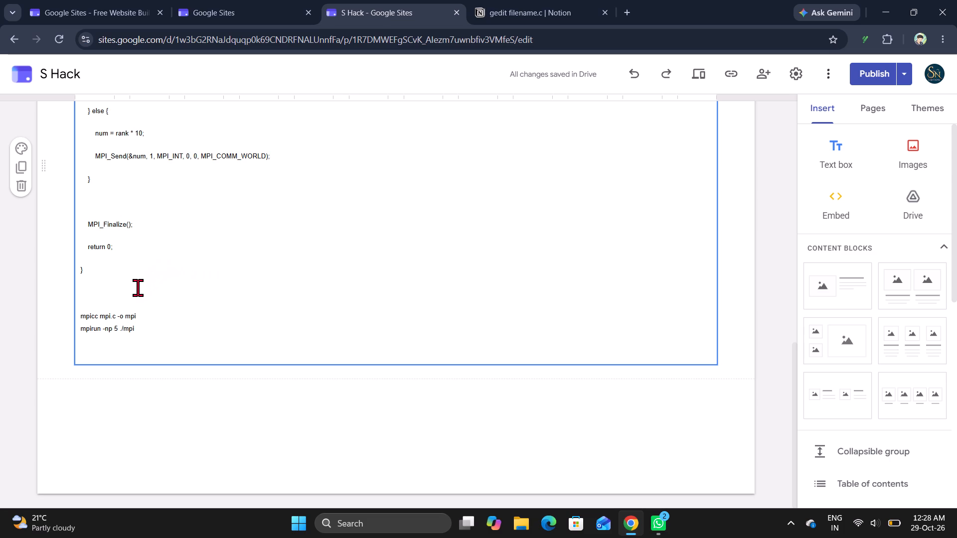
left_click(138, 287)
type("run")
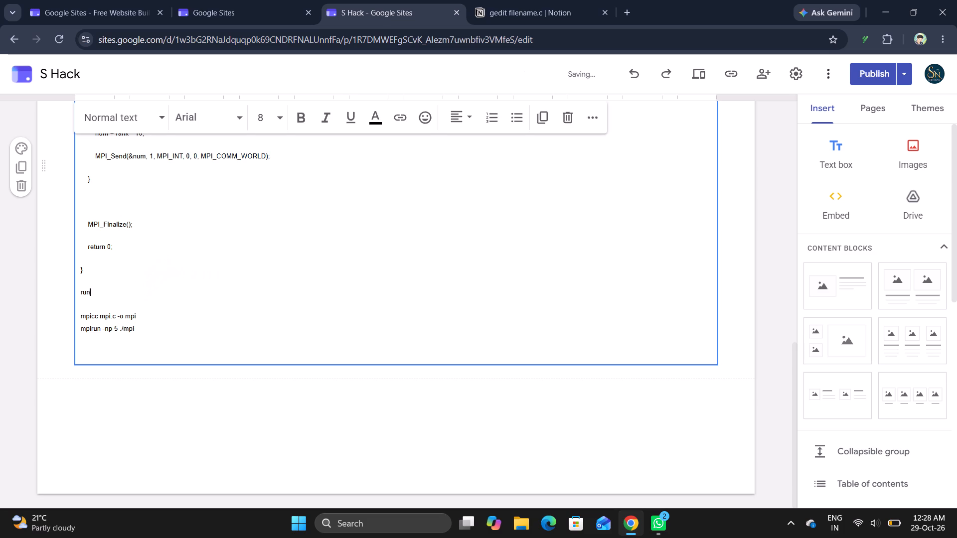
Check the ends of the programs on pages 6 to 9 for the "run" line and commands, and return to page 1.
scroll(138, 287, "up", 12)
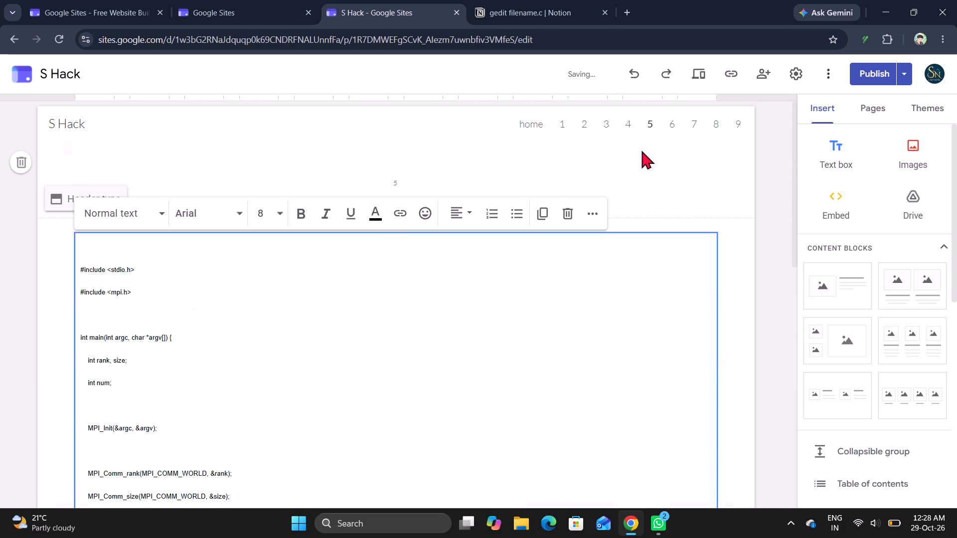
left_click(671, 126)
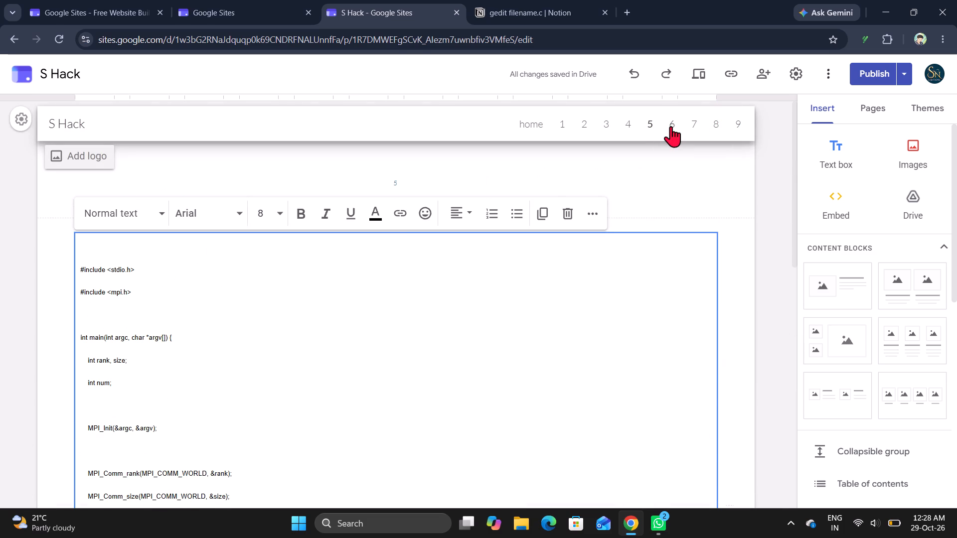
scroll(452, 434, "down", 6)
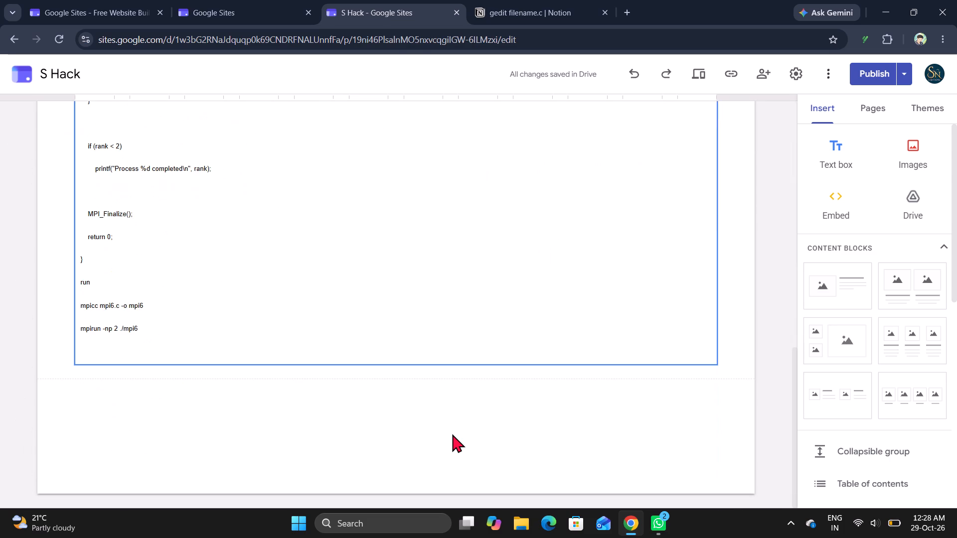
scroll(452, 434, "down", 2)
scroll(452, 434, "up", 7)
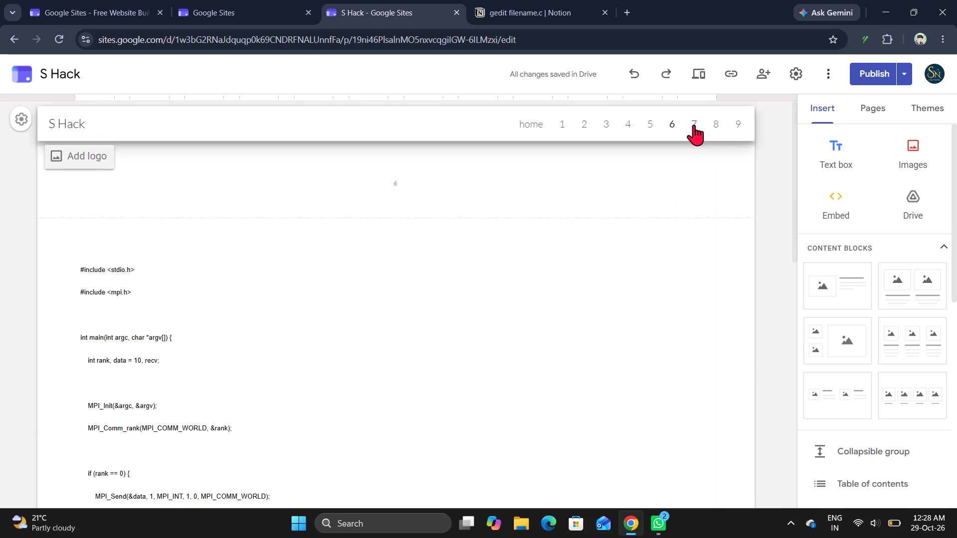
left_click(694, 125)
scroll(559, 415, "down", 7)
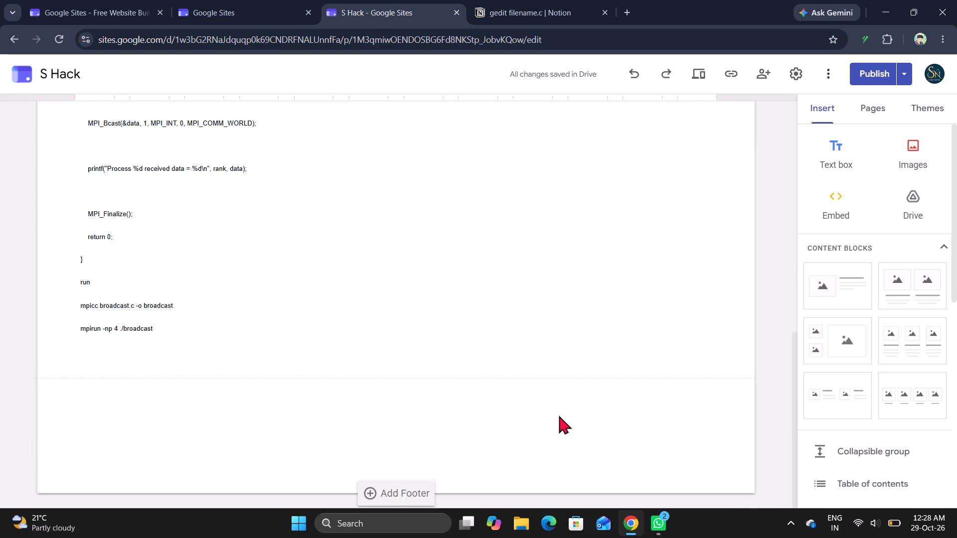
scroll(559, 415, "up", 12)
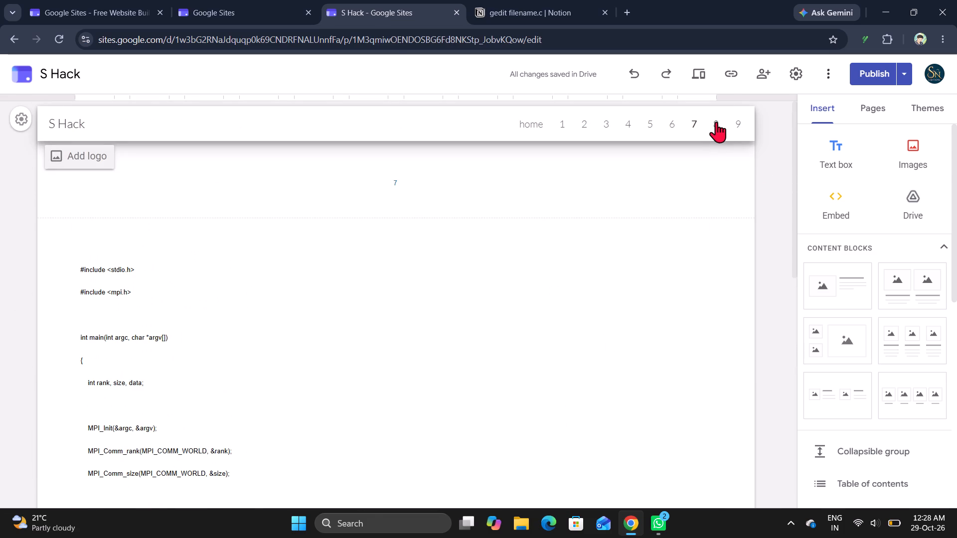
left_click(716, 122)
scroll(550, 355, "down", 7)
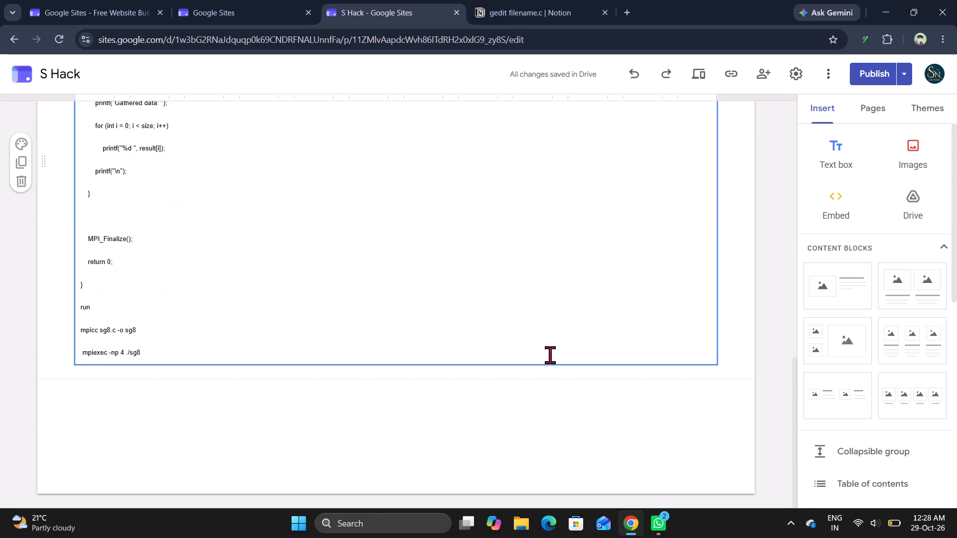
scroll(550, 355, "up", 8)
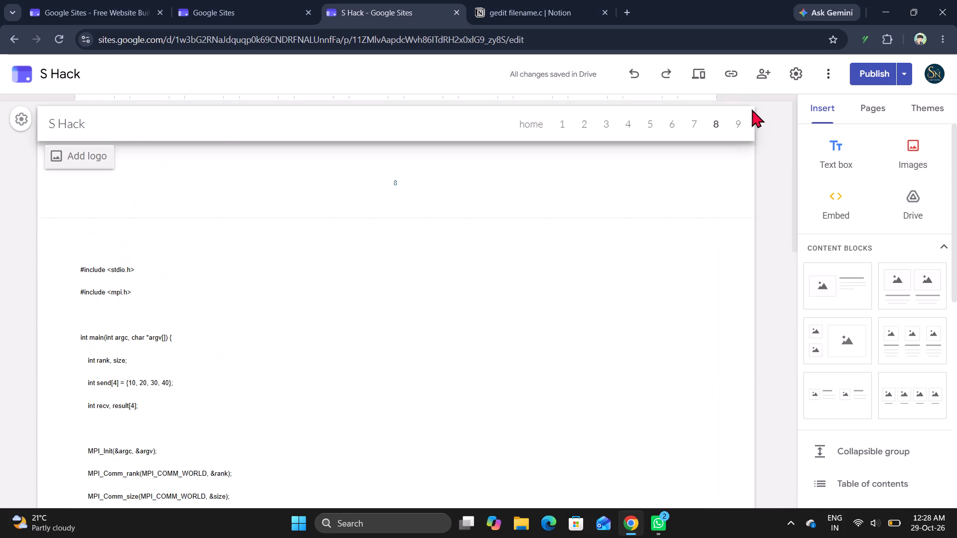
left_click(733, 126)
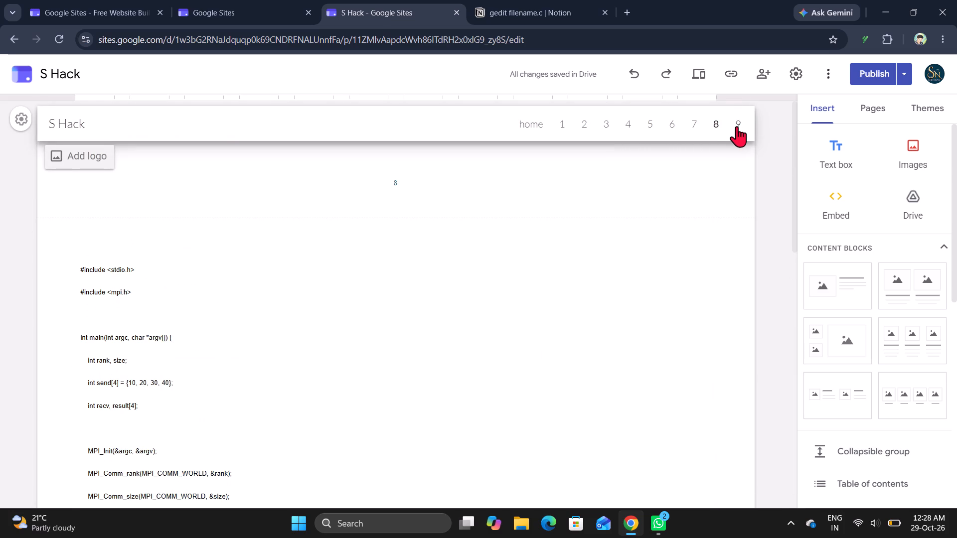
left_click(737, 126)
scroll(583, 349, "down", 6)
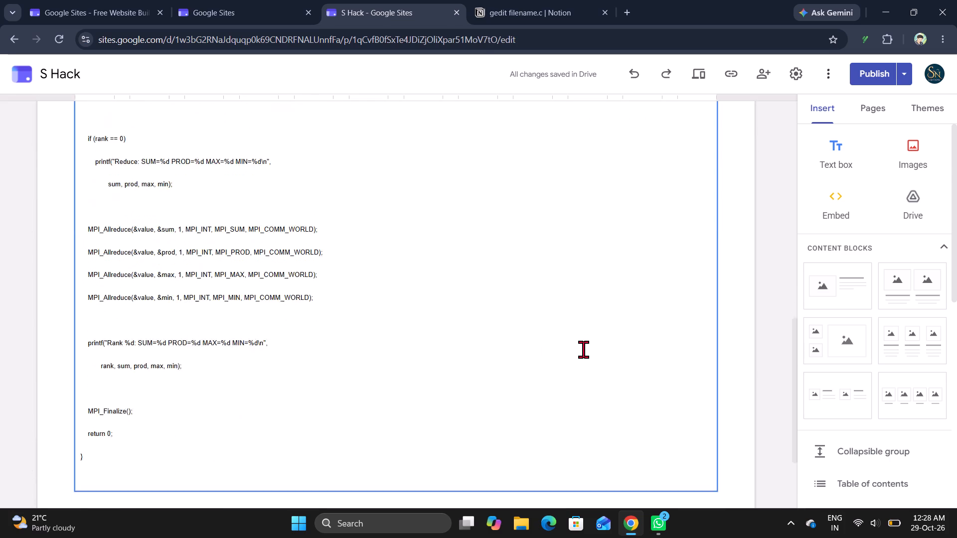
scroll(583, 349, "down", 4)
scroll(583, 349, "up", 7)
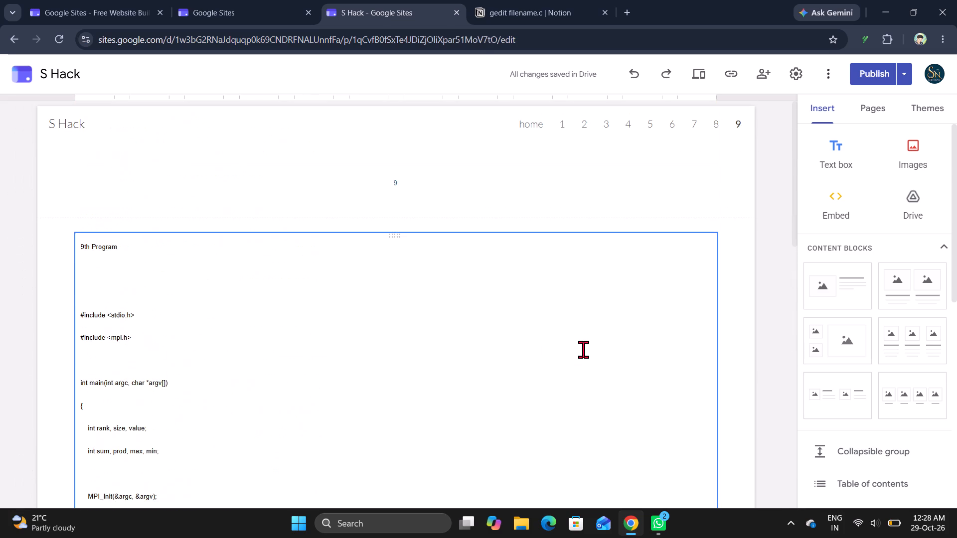
left_click(561, 123)
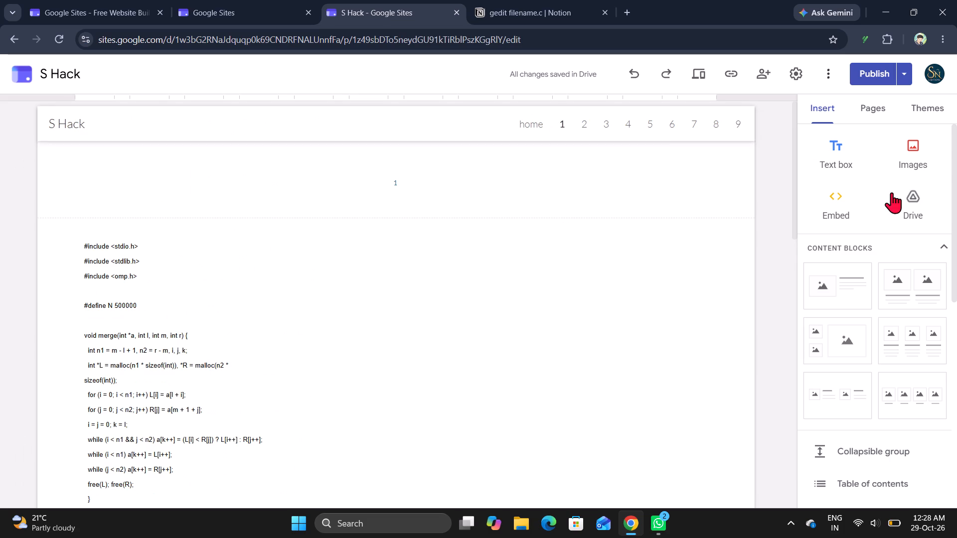
left_click(886, 105)
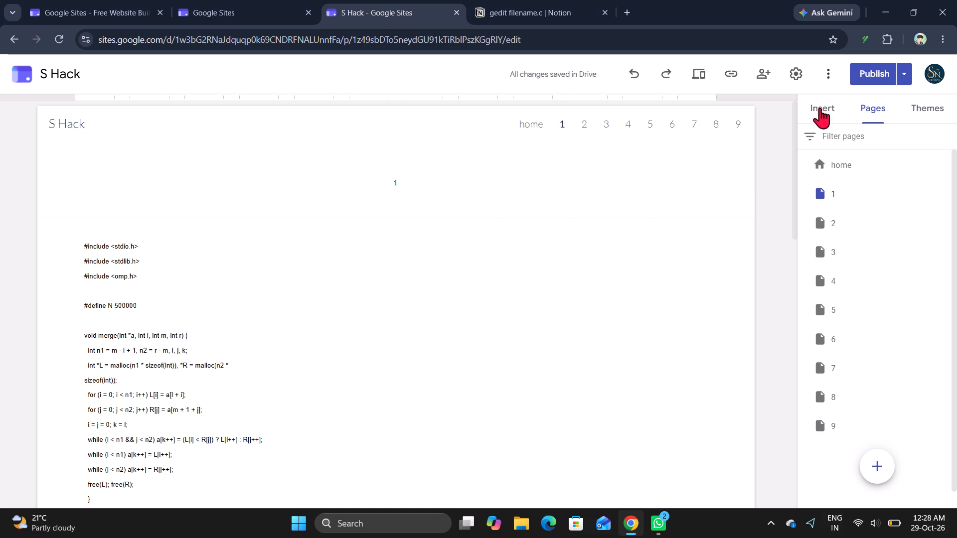
Change the site's web address to miniboss26 in the publish settings and save them.
left_click(905, 68)
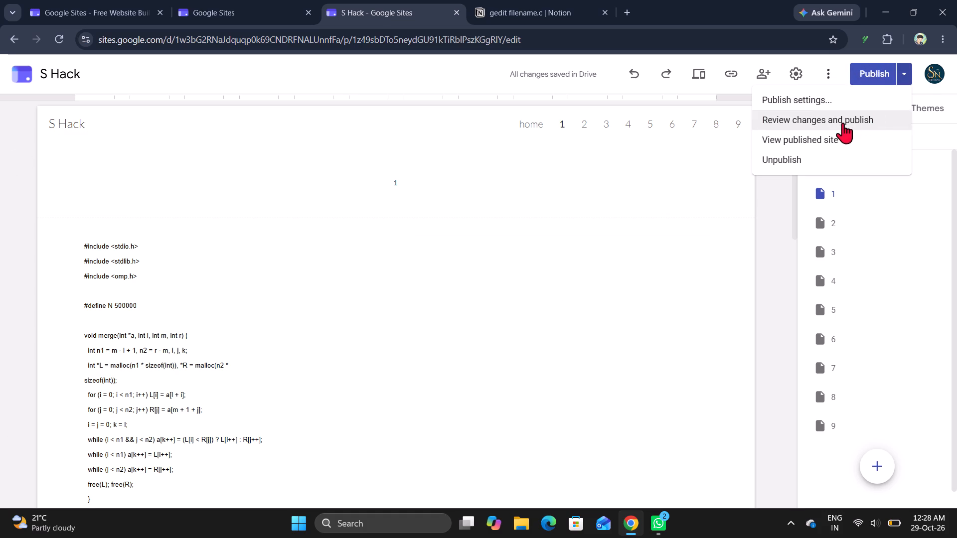
left_click(827, 102)
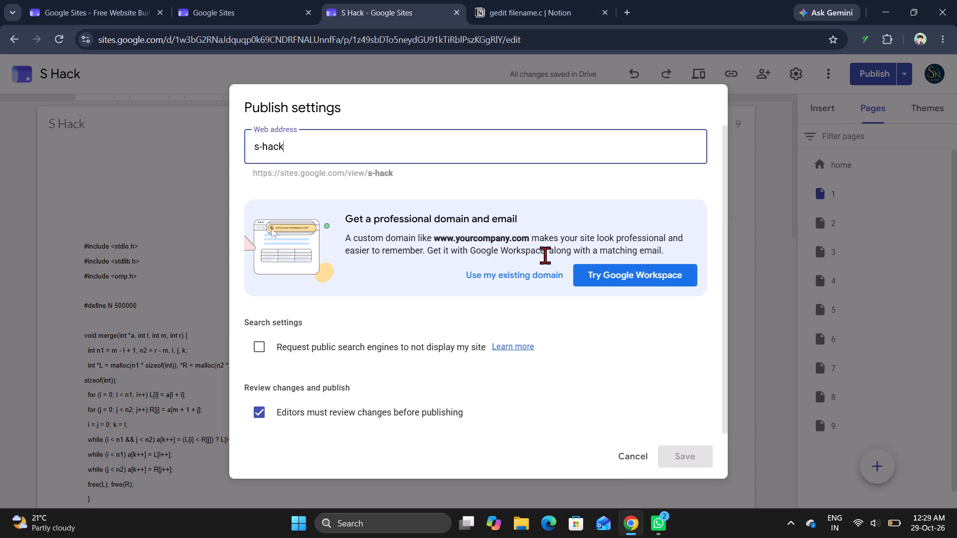
double_click(258, 344)
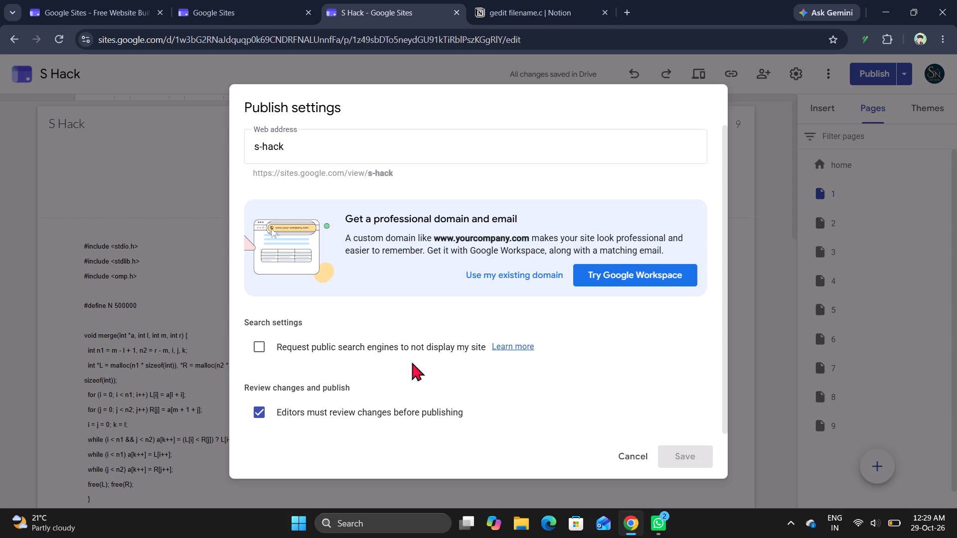
scroll(465, 372, "down", 2)
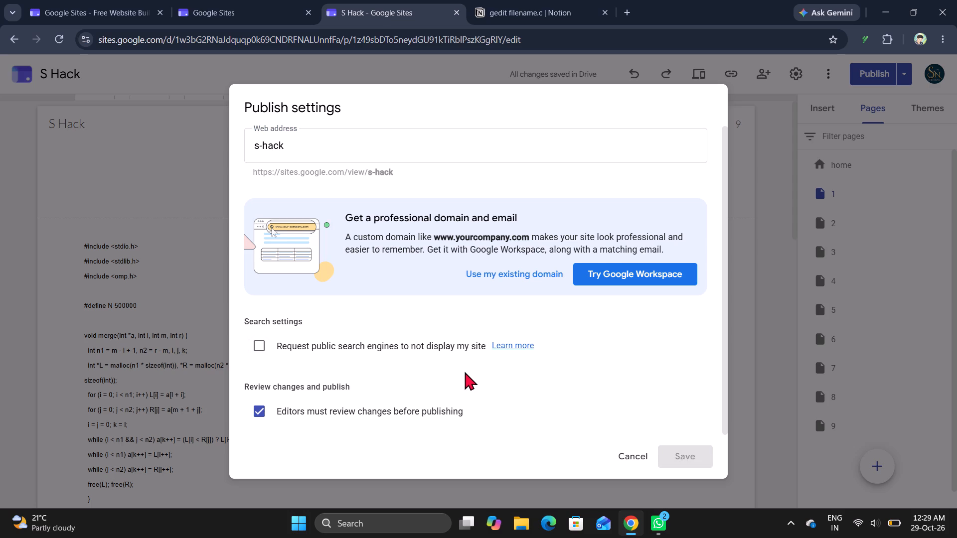
left_click(336, 143)
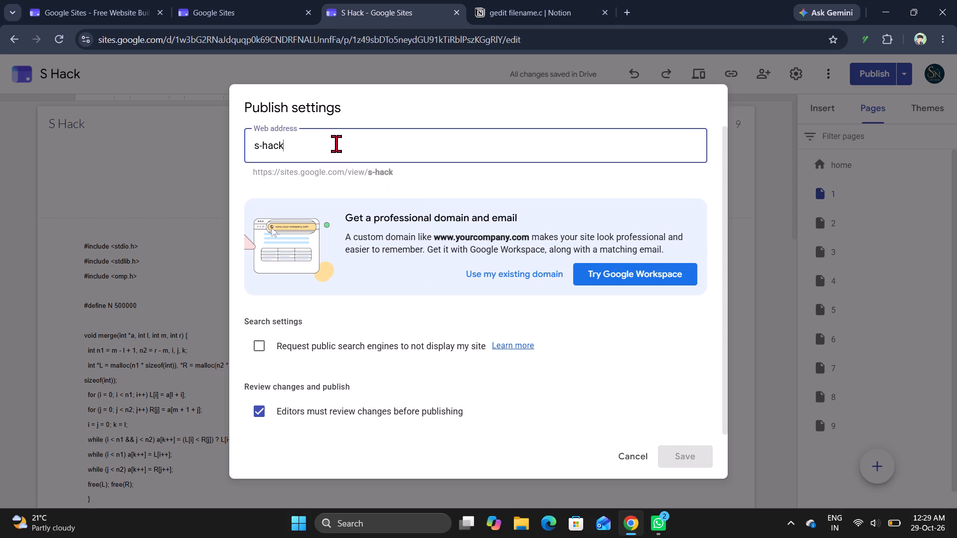
key("BackSpace")
key("BackSpace")
key("BackSpace")
key("BackSpace")
key("BackSpace")
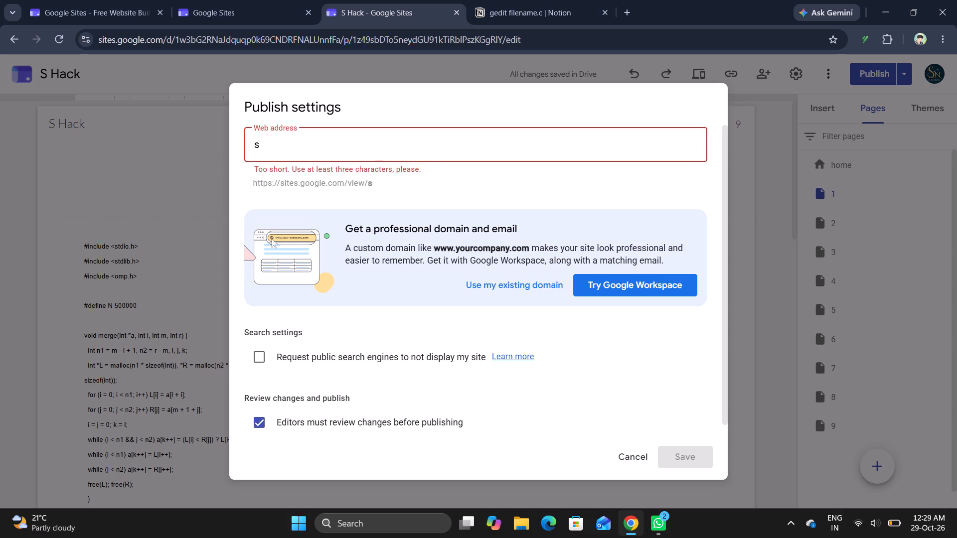
key("BackSpace")
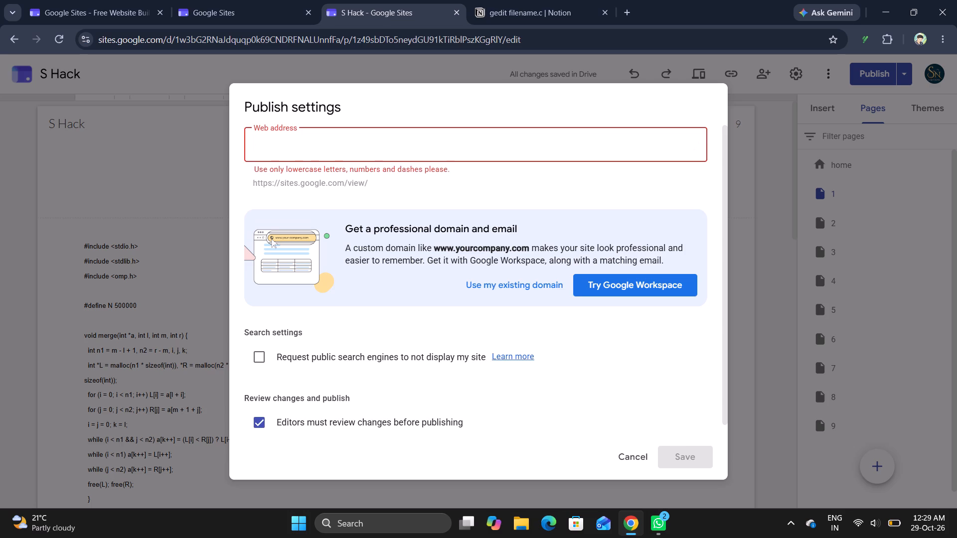
type("mini")
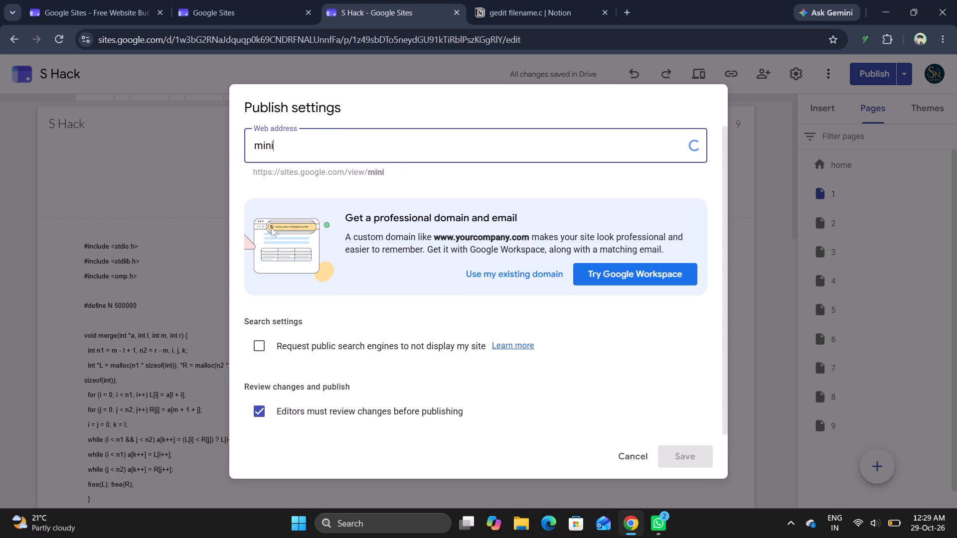
type("boss")
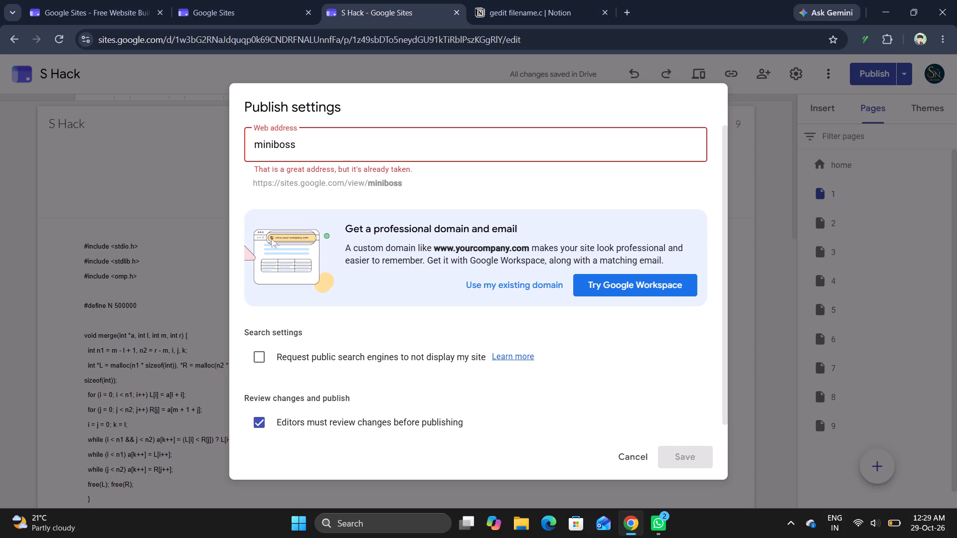
type("26")
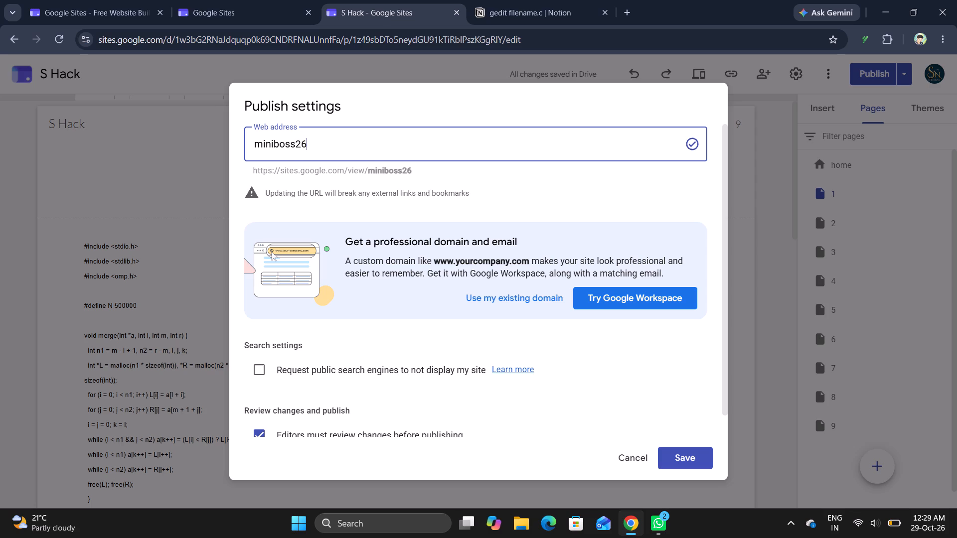
scroll(491, 365, "down", 1)
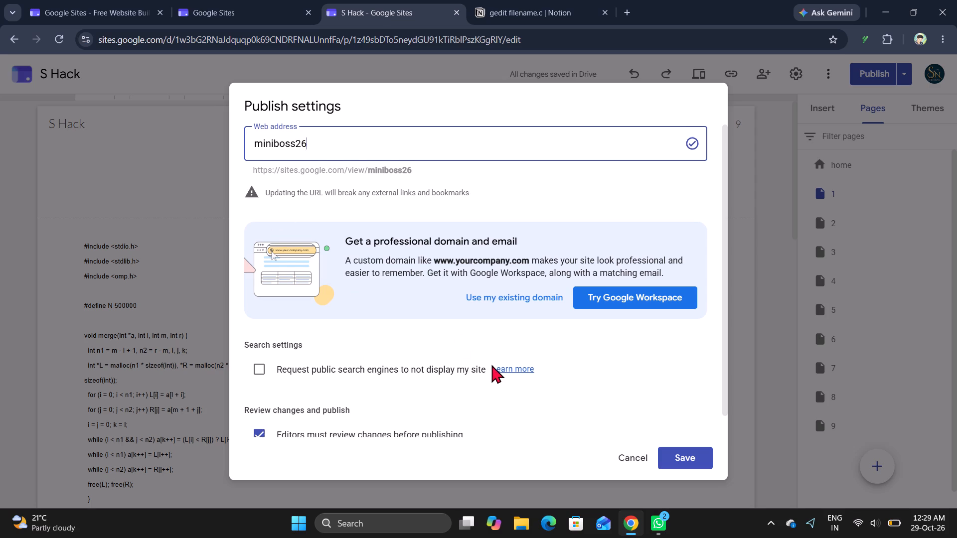
scroll(491, 365, "down", 1)
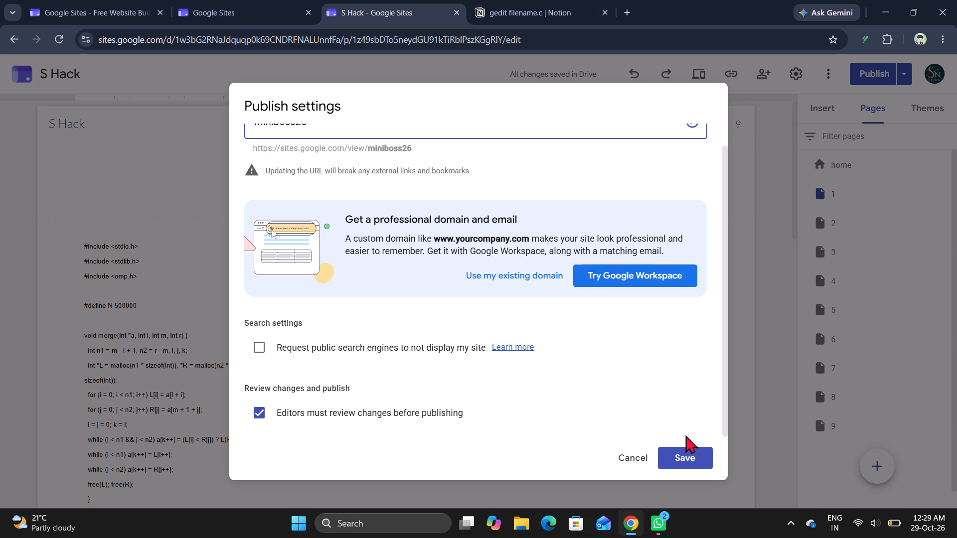
left_click(686, 454)
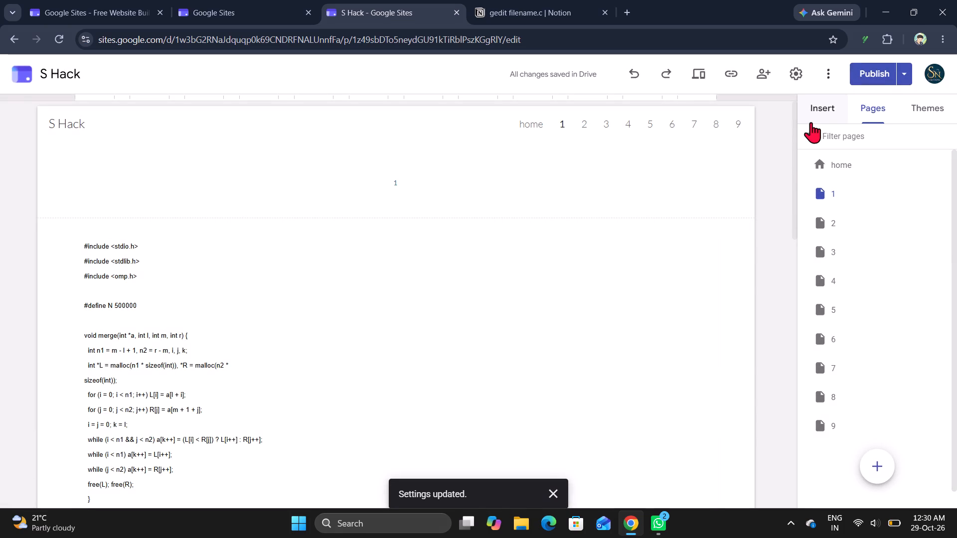
Publish the site's pending changes to pages 2 to 9 from the review view.
left_click(870, 72)
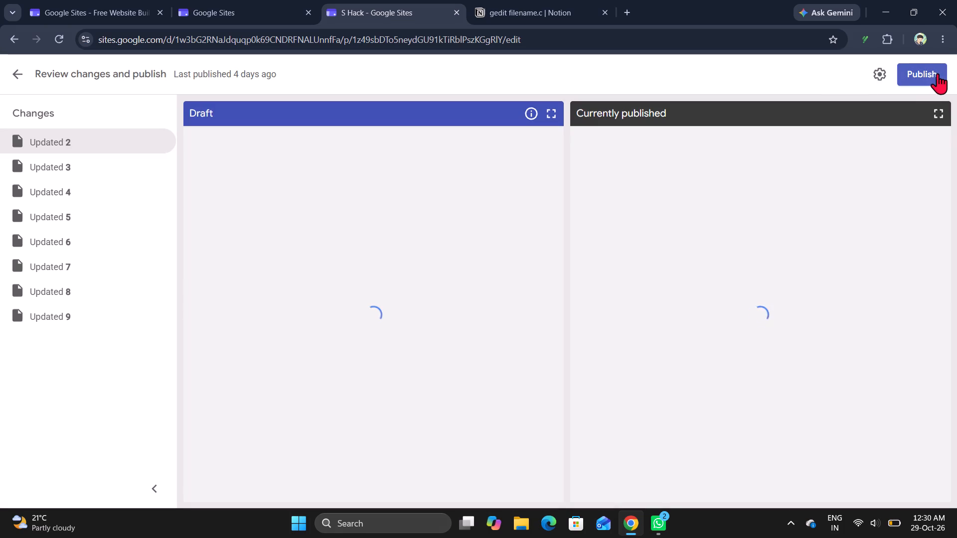
left_click(940, 73)
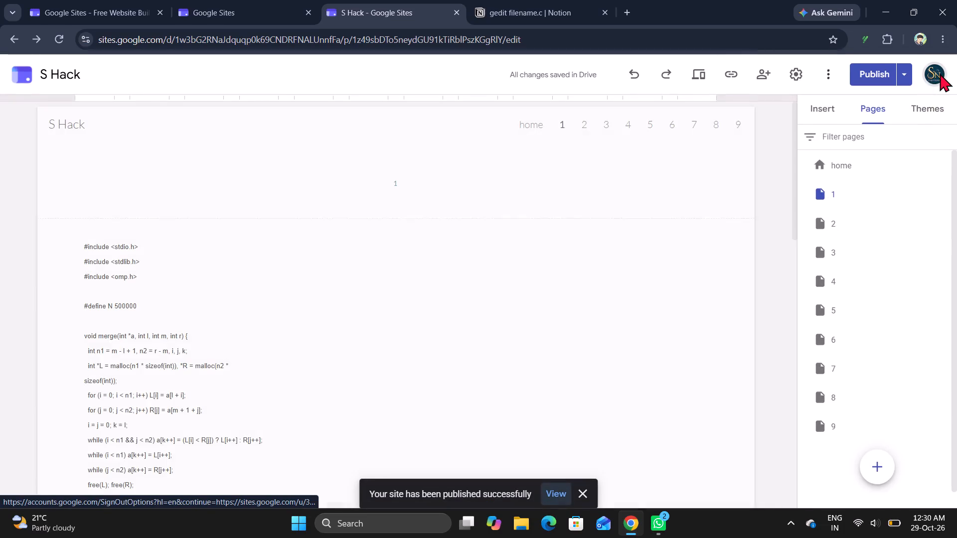
Switch from page 1 to the home page and copy its published site link.
left_click(728, 71)
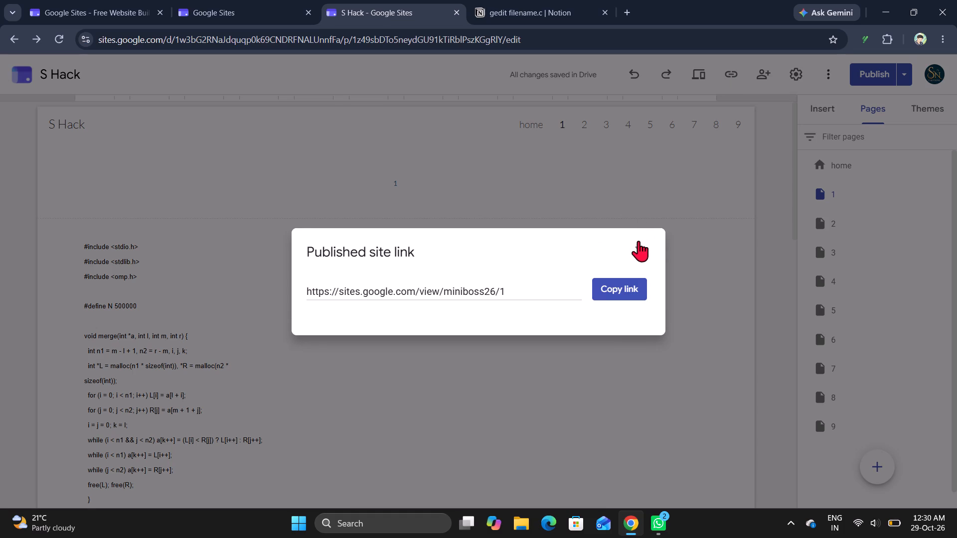
left_click(638, 248)
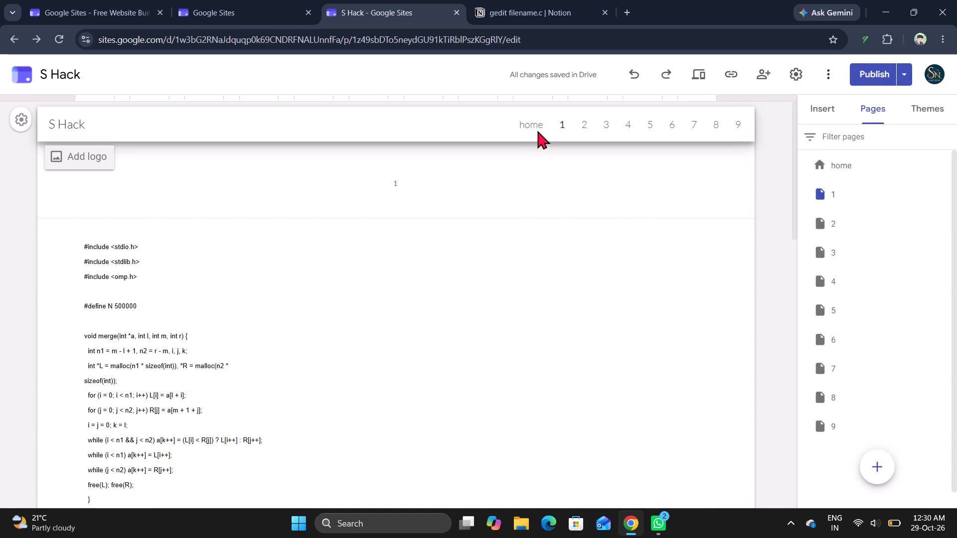
left_click(537, 131)
left_click(536, 129)
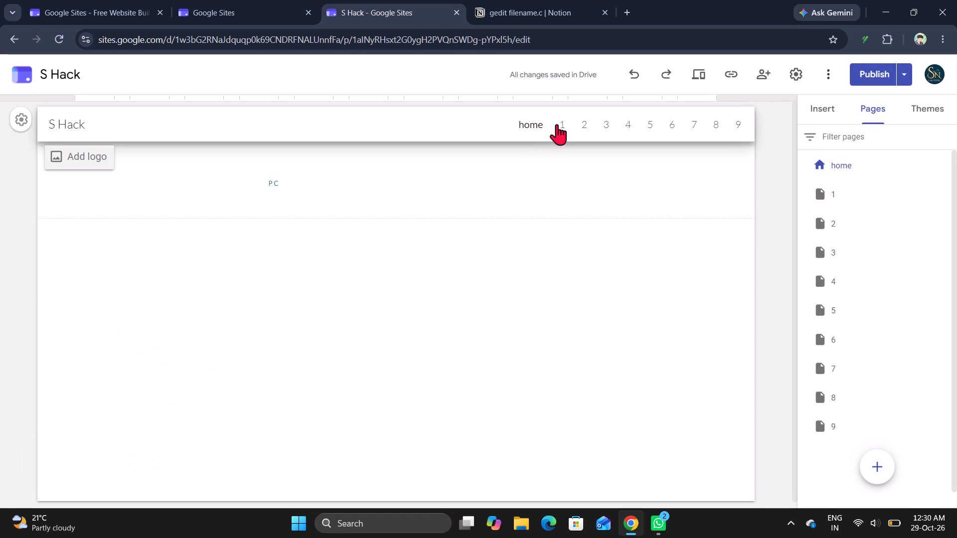
left_click(740, 73)
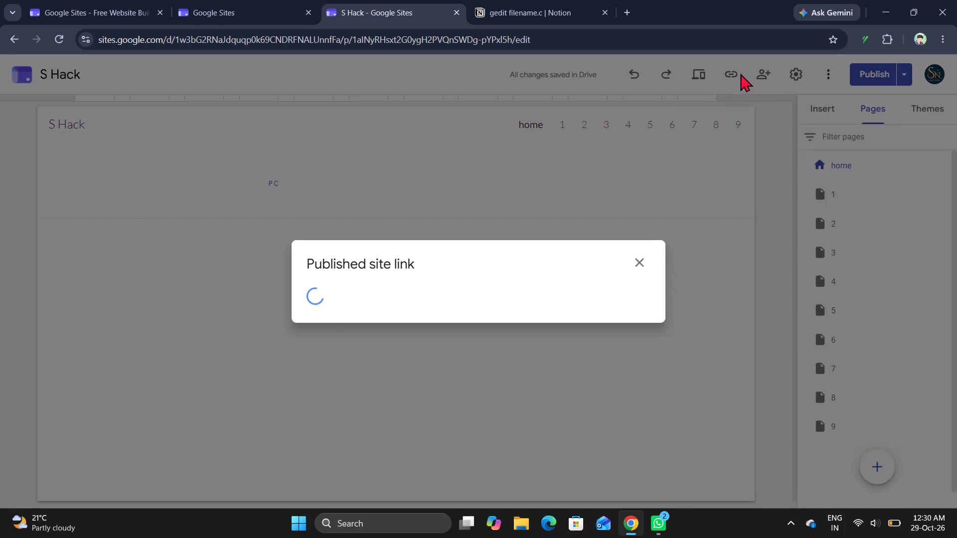
left_click(614, 285)
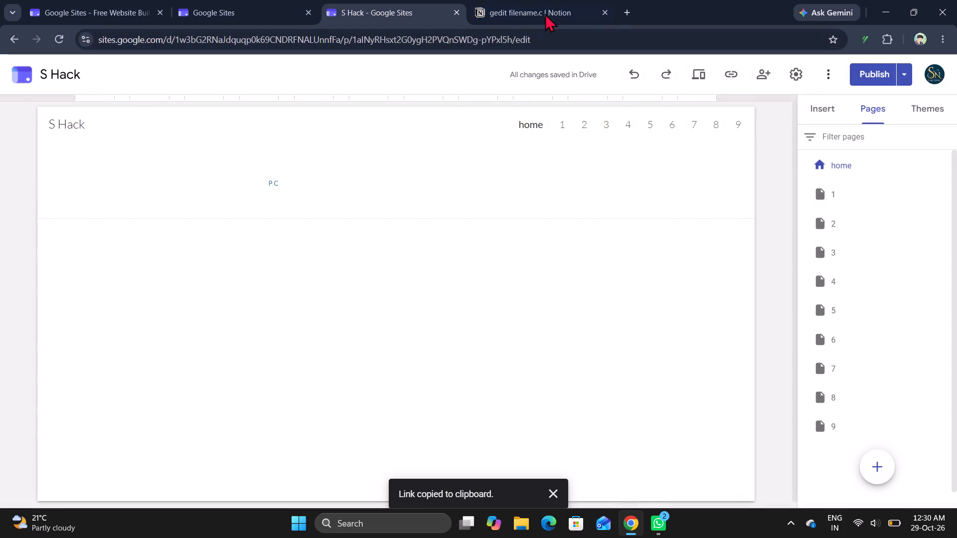
Search Google for "bitly" in a new browser tab and open the main Bitly website.
left_click(632, 7)
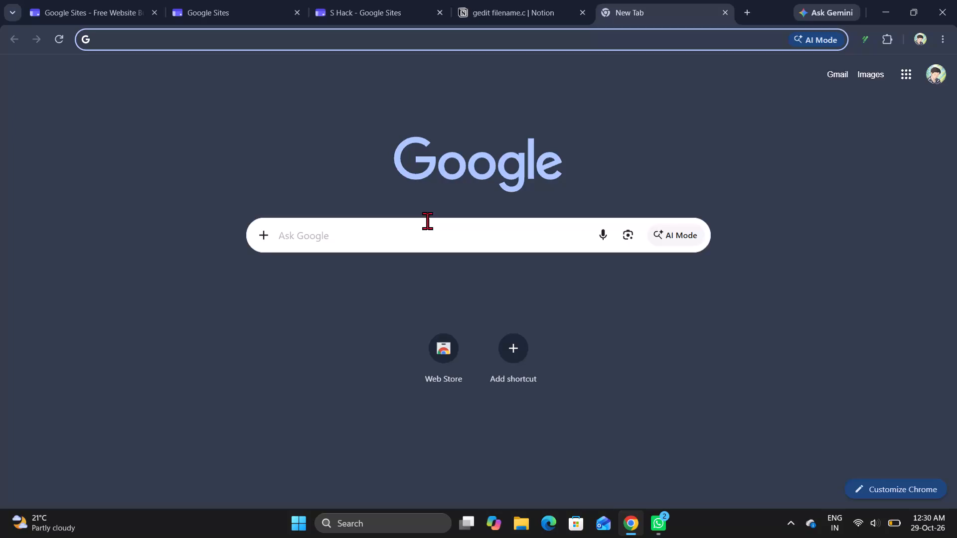
left_click(419, 230)
type("bit")
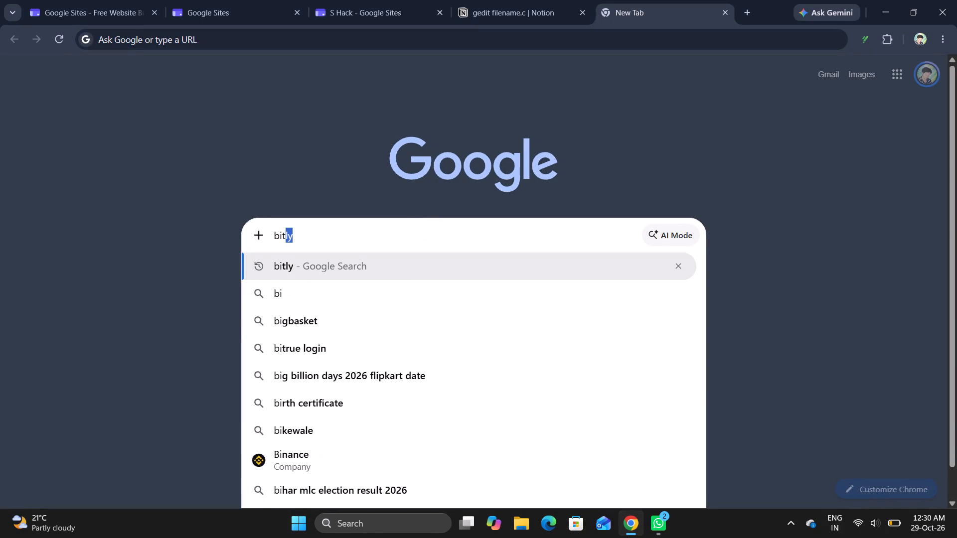
left_click(424, 269)
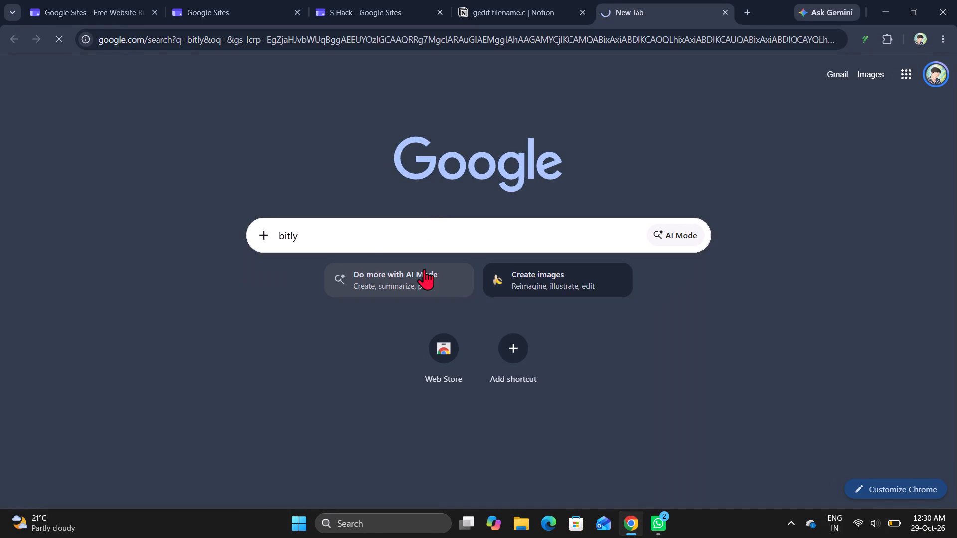
left_click(261, 190)
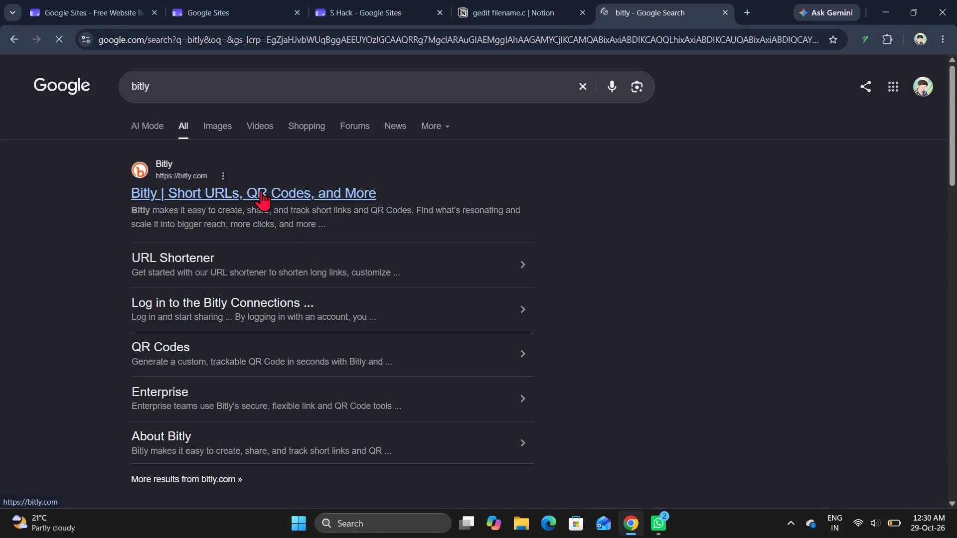
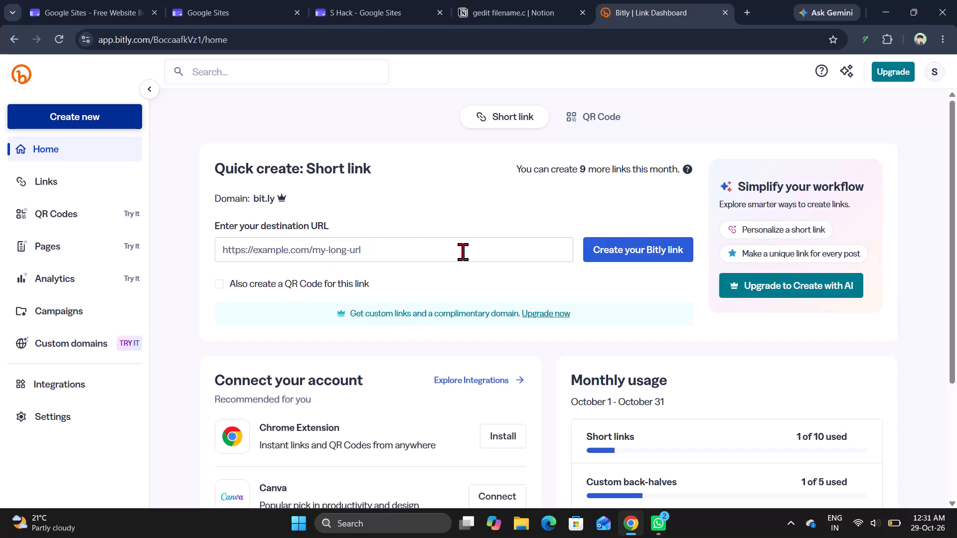
left_click(649, 247)
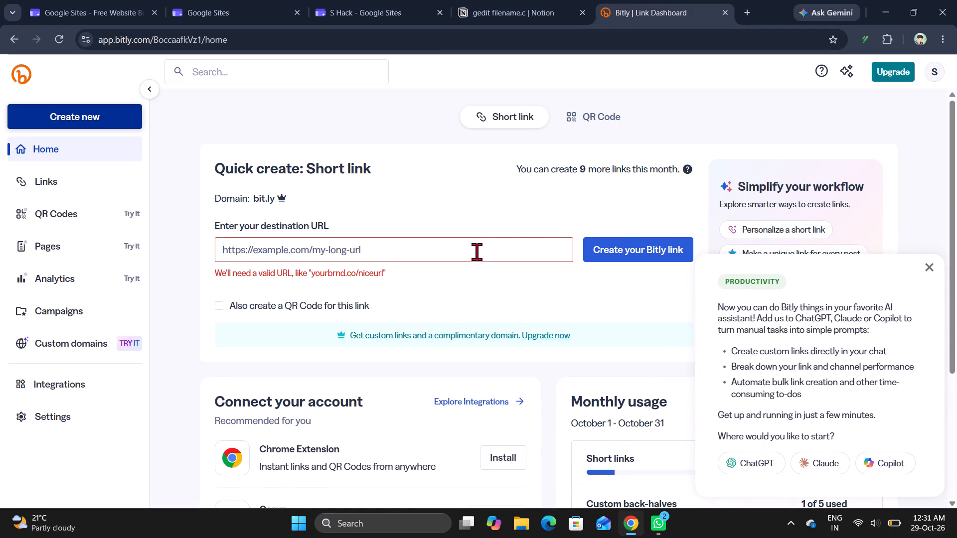
key("ctrl+v")
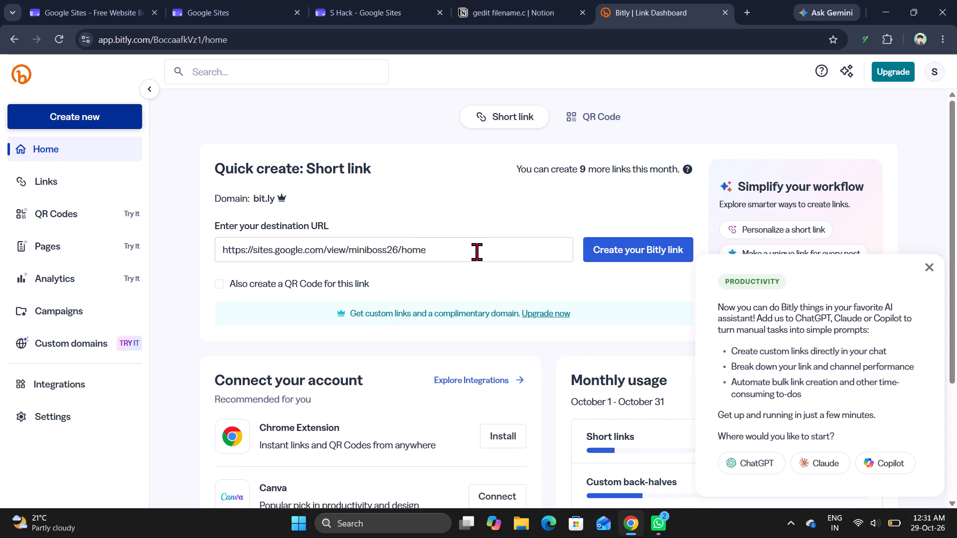
left_click(638, 243)
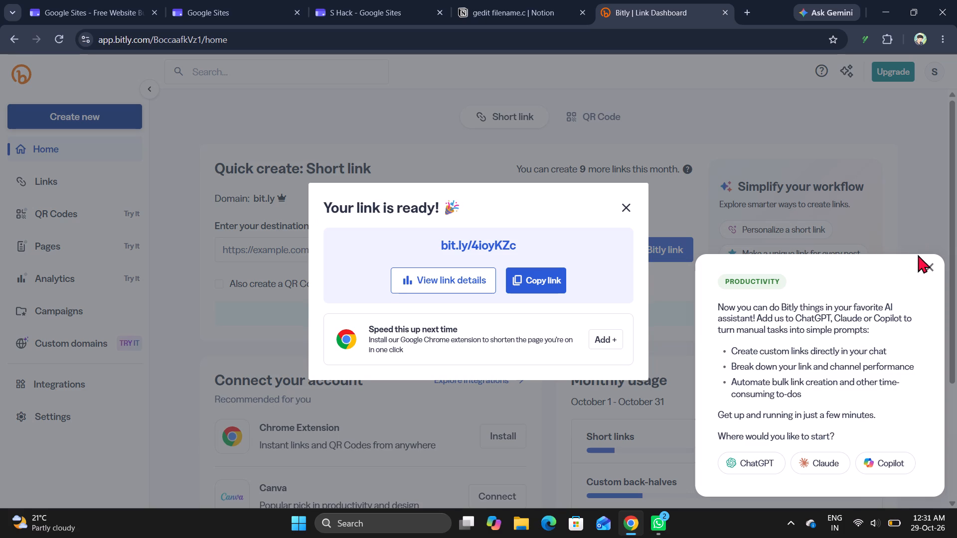
left_click(933, 267)
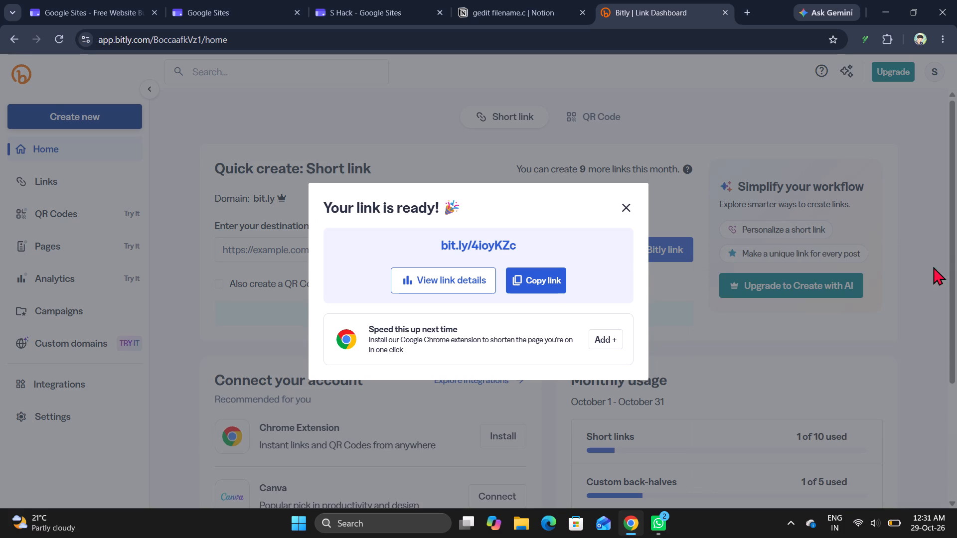
Open the new short link's details and look through its destination, dynamic routing and analytics sections.
left_click(469, 277)
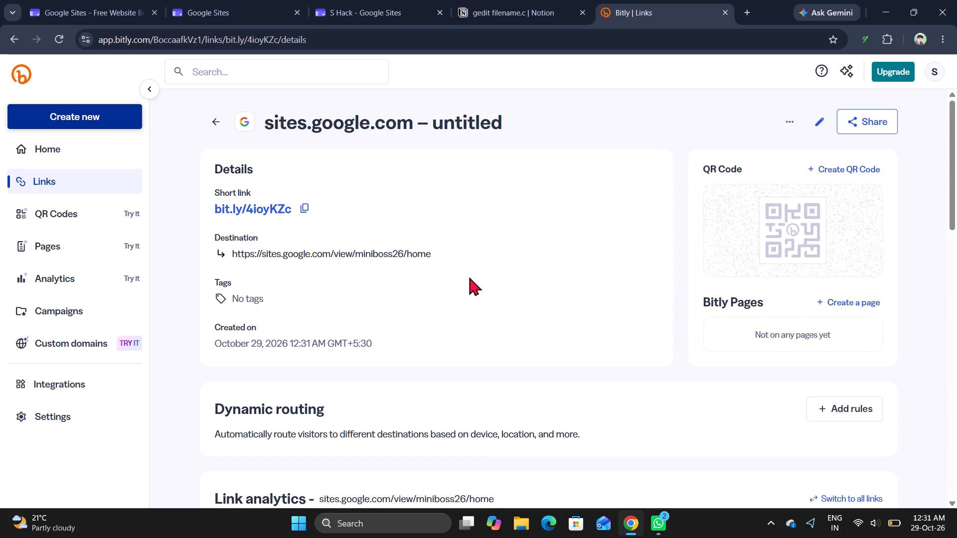
scroll(469, 277, "down", 1)
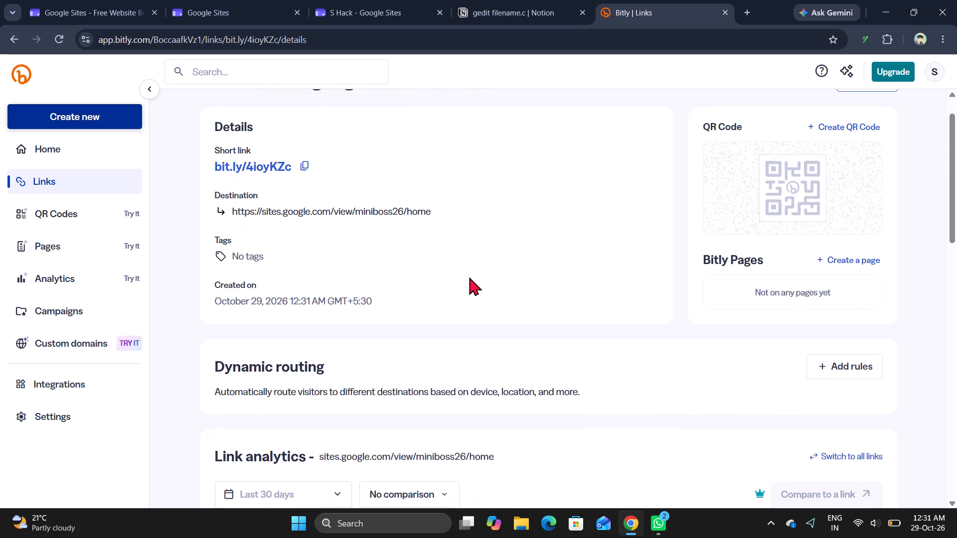
scroll(469, 277, "down", 1)
scroll(469, 277, "up", 2)
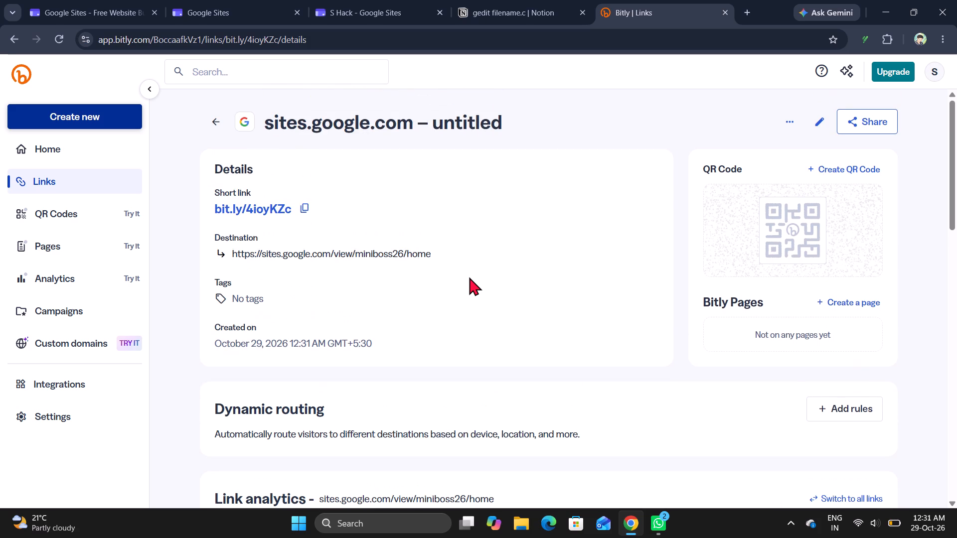
scroll(469, 277, "down", 3)
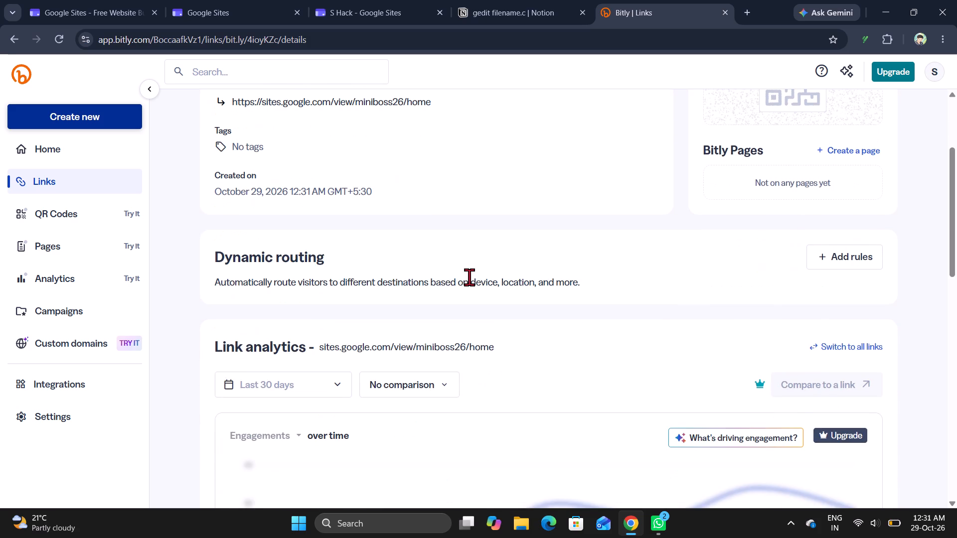
scroll(469, 277, "up", 6)
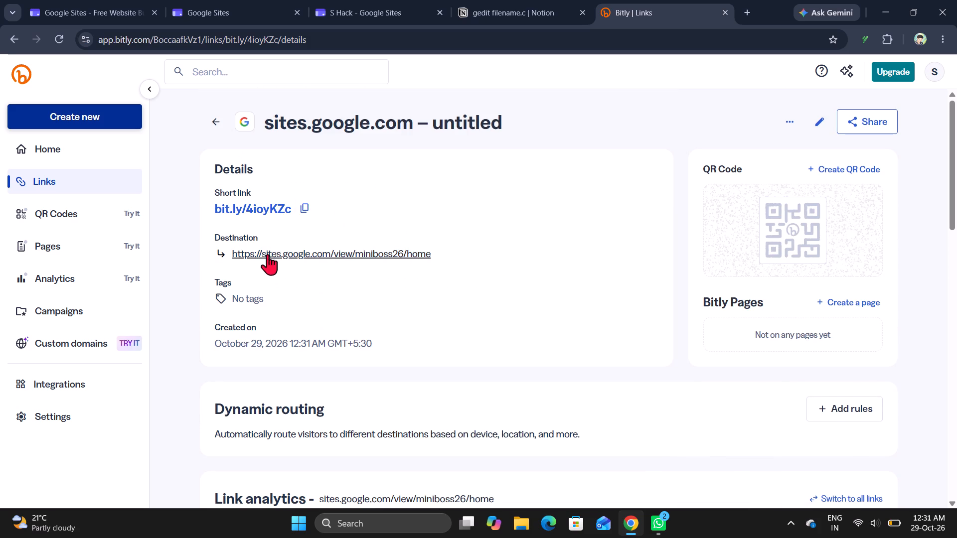
scroll(366, 207, "down", 1)
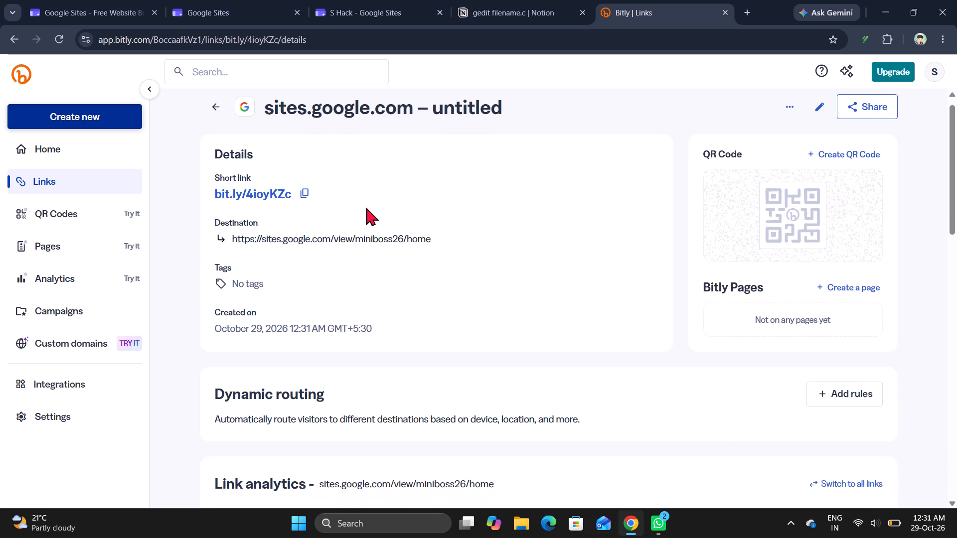
scroll(366, 207, "down", 1)
scroll(366, 207, "up", 2)
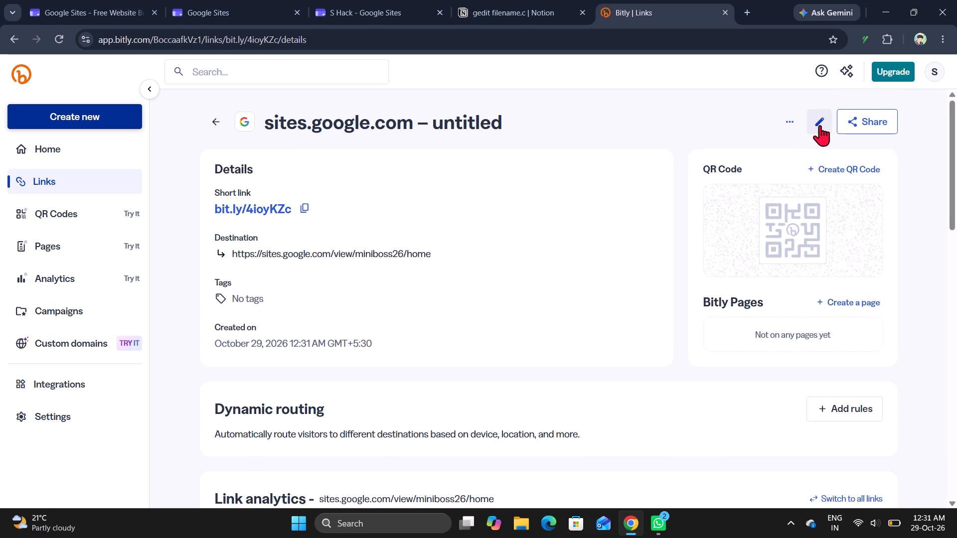
Edit the short link and try to save it with the custom back-half miniboss.
left_click(820, 125)
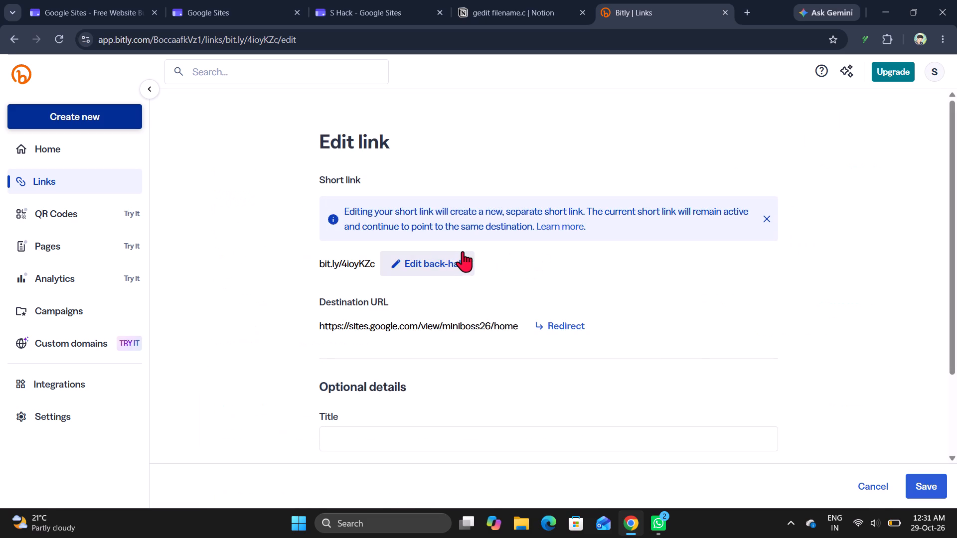
left_click(435, 258)
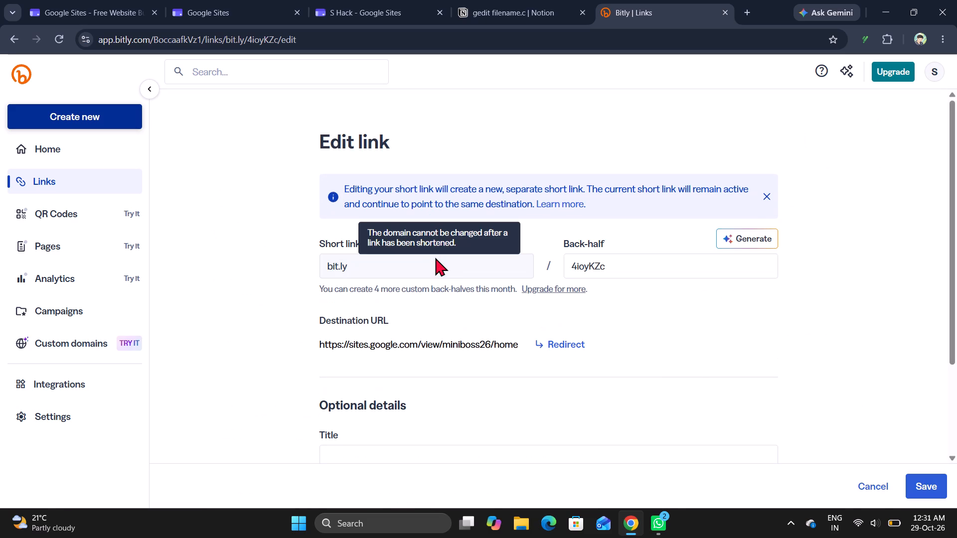
left_click(608, 269)
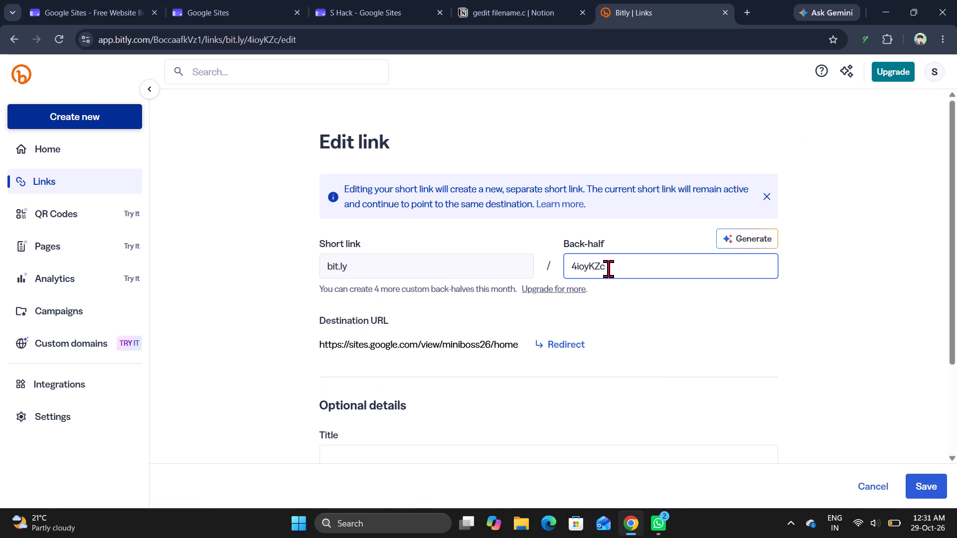
key("BackSpace")
key("BackSpace")
key("BackSpace")
key("BackSpace")
key("BackSpace")
key("BackSpace")
key("BackSpace")
key("BackSpace")
key("BackSpace")
key("BackSpace")
key("BackSpace")
key("BackSpace")
key("BackSpace")
key("BackSpace")
type("miniboss")
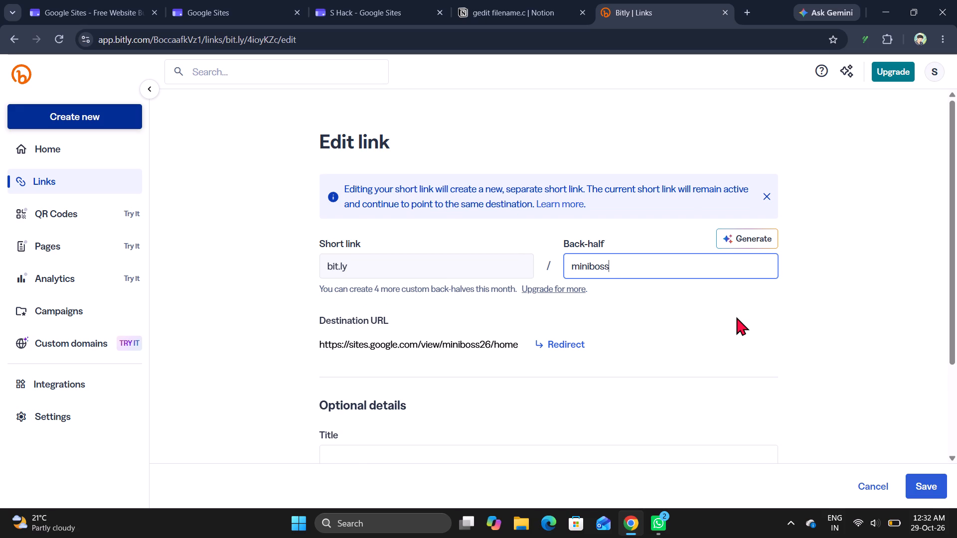
scroll(736, 317, "down", 3)
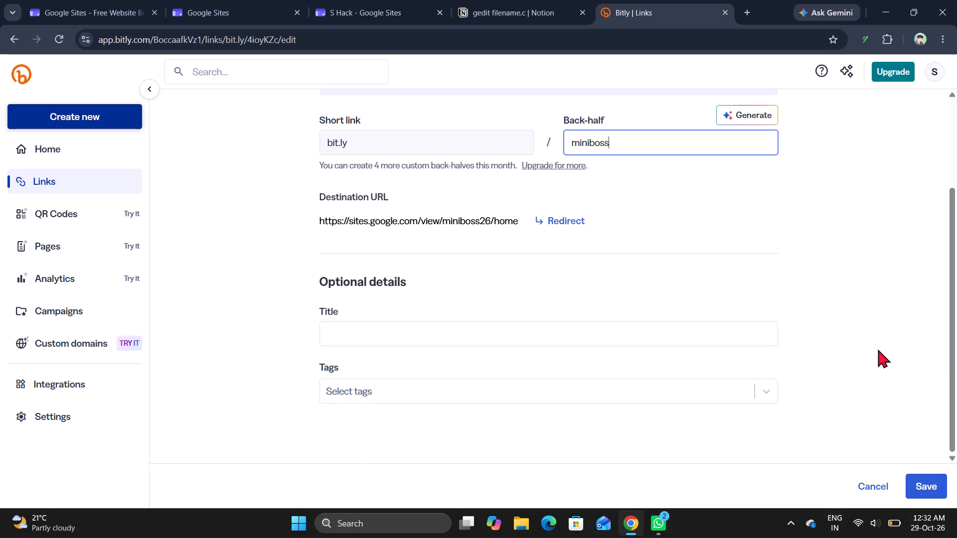
scroll(878, 349, "up", 1)
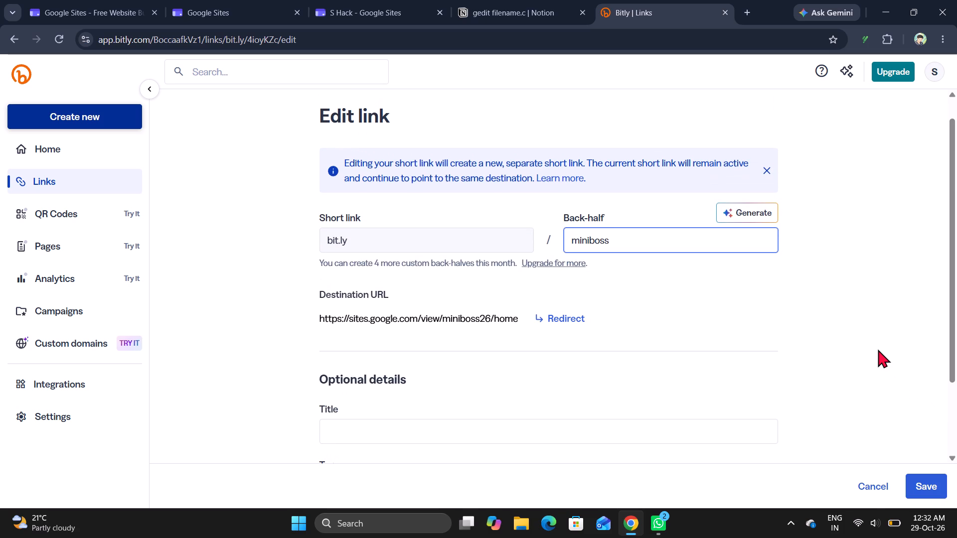
scroll(878, 349, "down", 2)
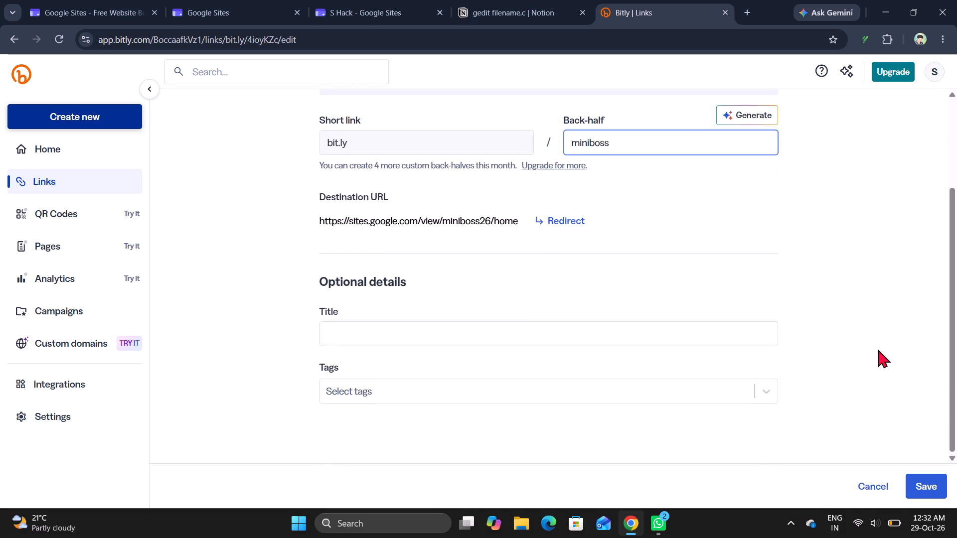
scroll(878, 349, "down", 1)
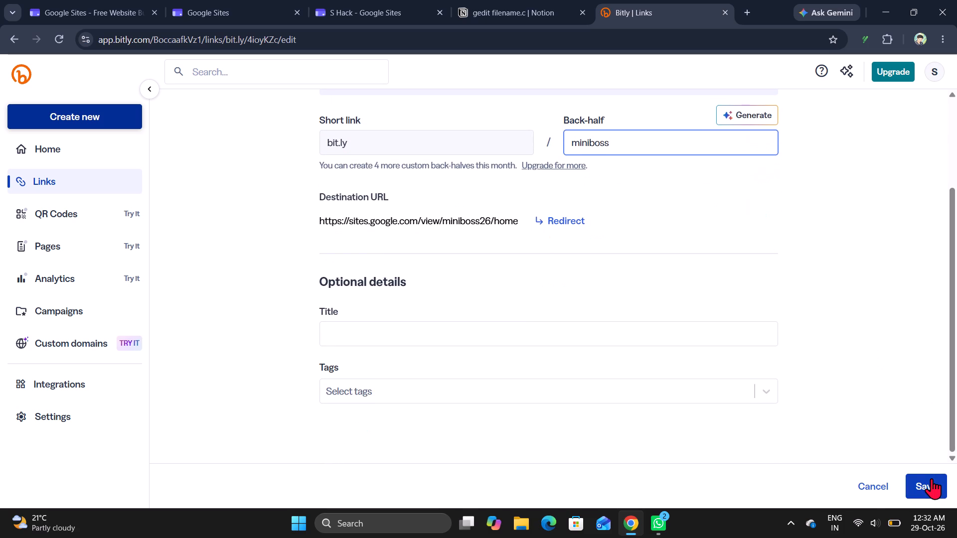
left_click(932, 478)
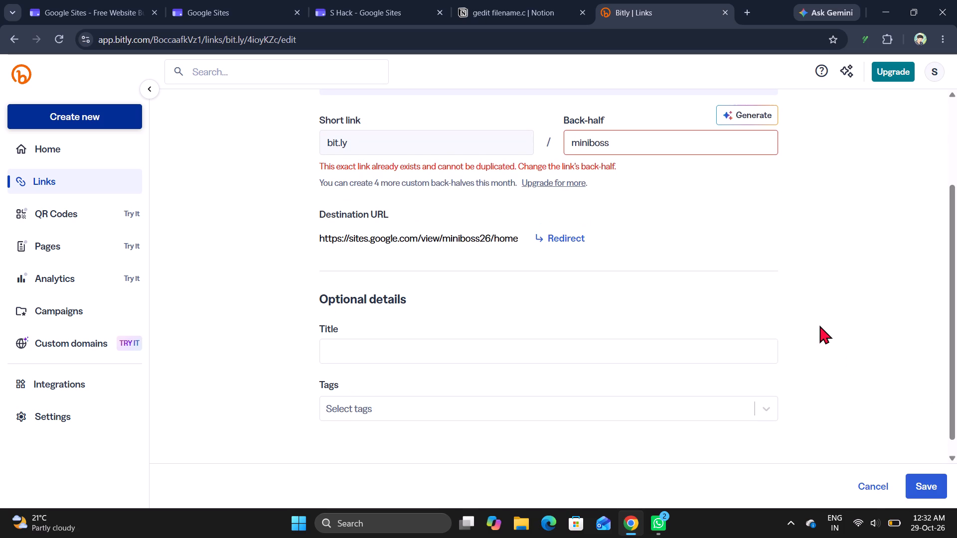
Extend the short link's back-half to miniboss26 and save the link.
left_click(631, 141)
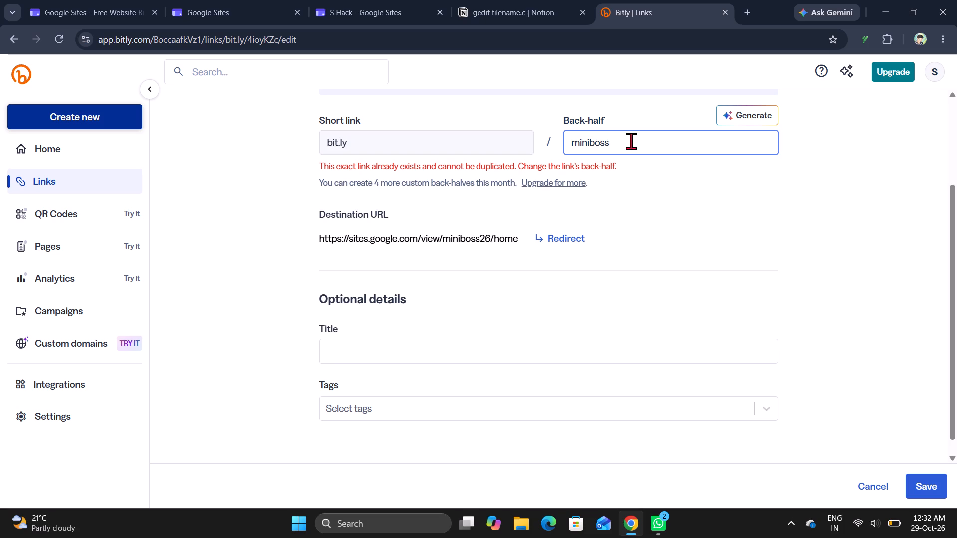
type("26")
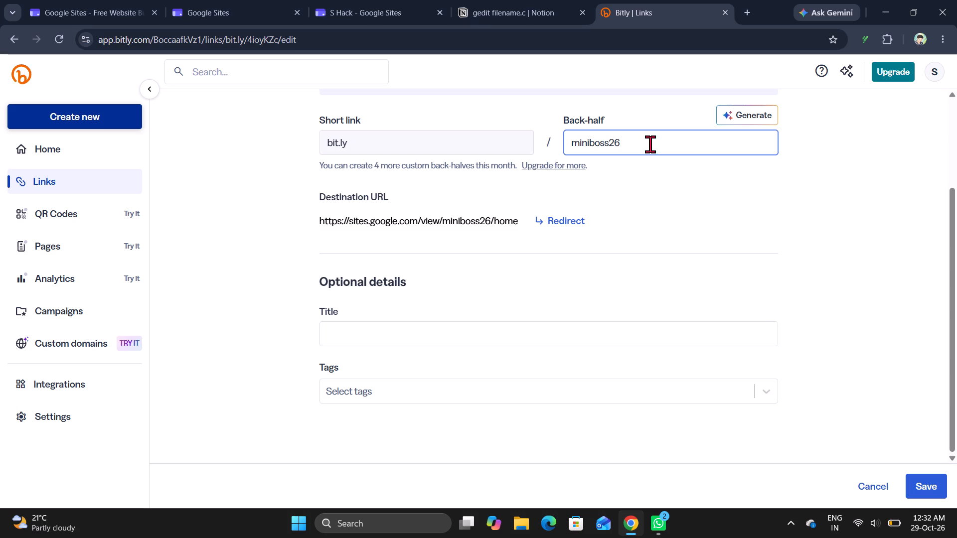
left_click(928, 482)
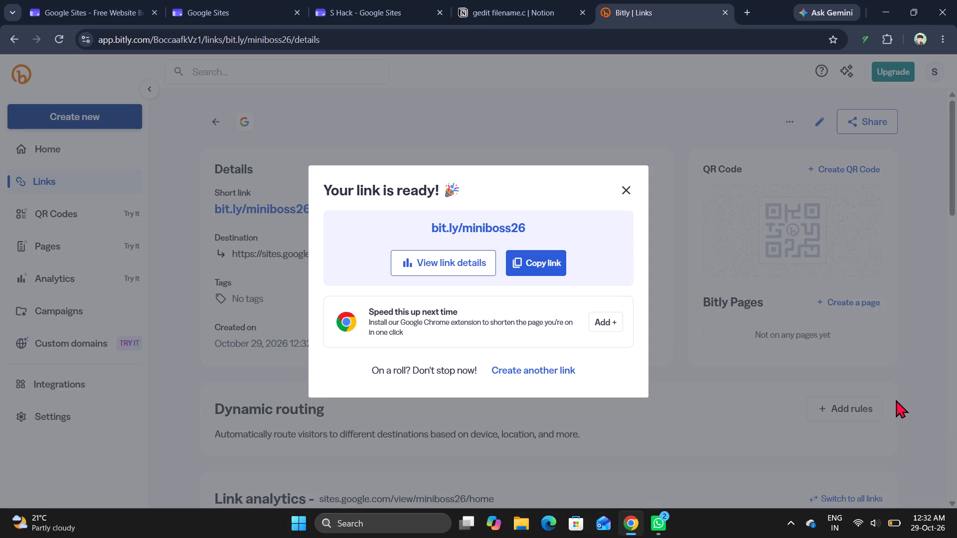
Copy the finished bit.ly/miniboss26 link and dismiss the link-ready dialog.
left_click(526, 262)
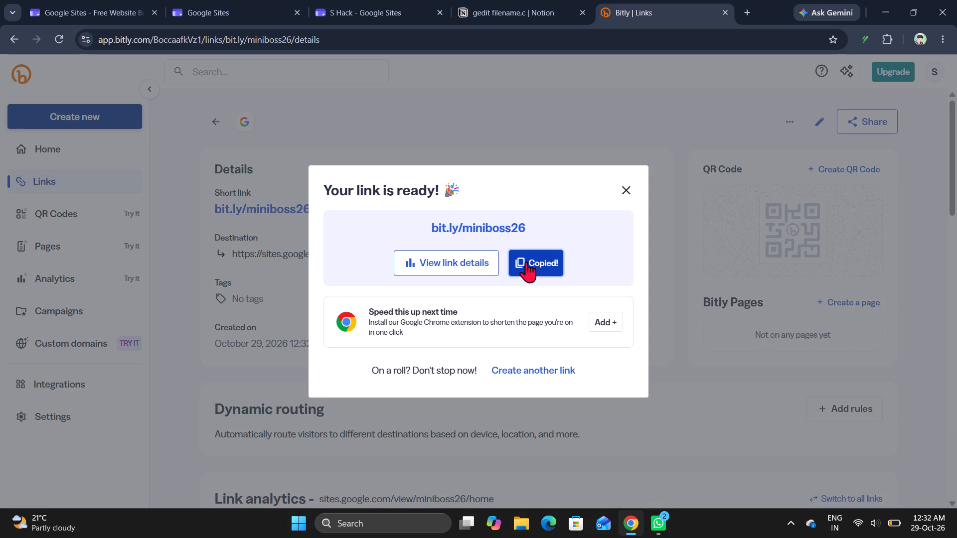
left_click(626, 187)
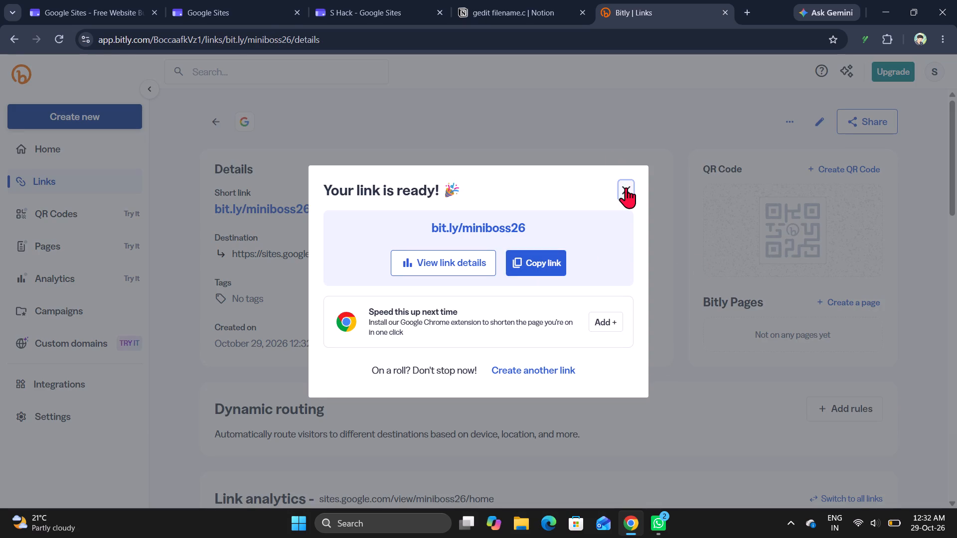
Close the Bitly tab and the whole browser window.
left_click(726, 12)
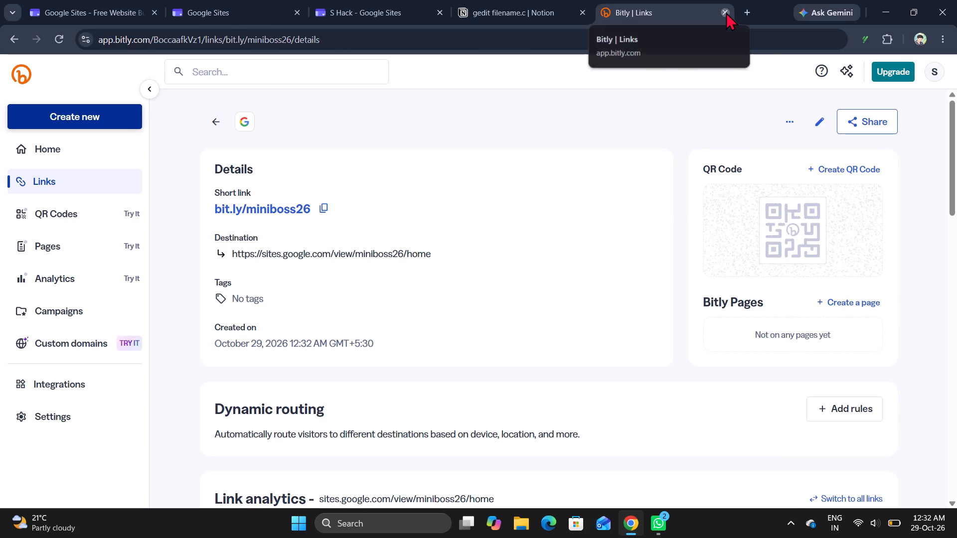
left_click(943, 5)
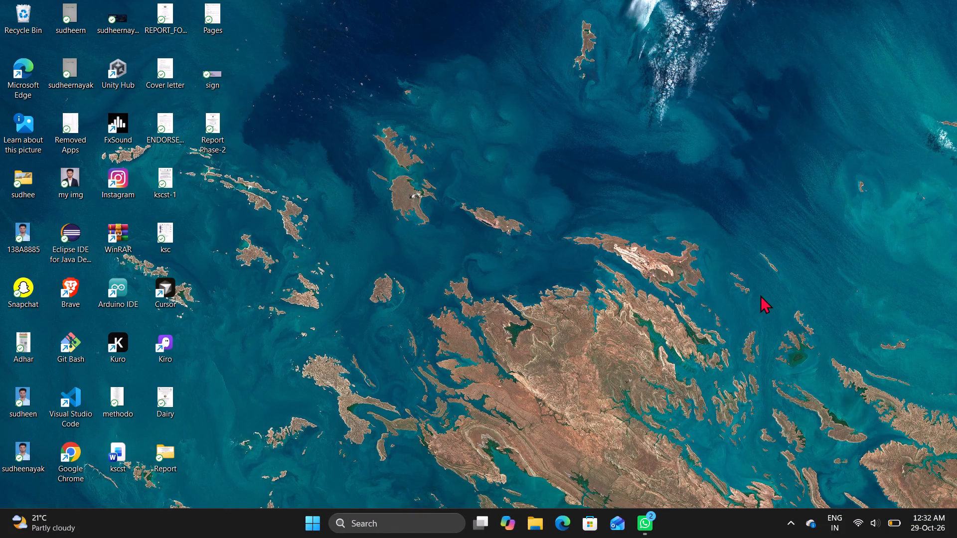
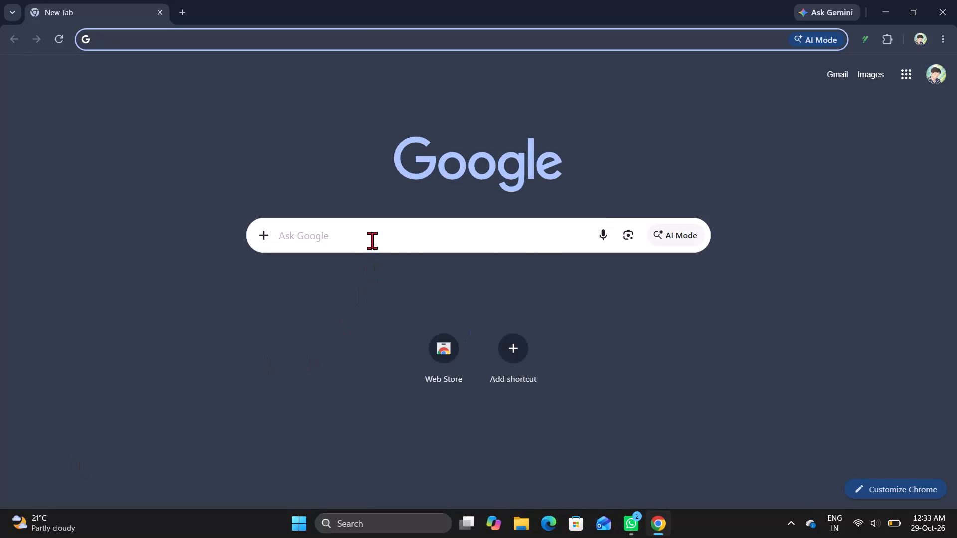
Search Google for site and open Google Sites from its Free Website Builder result.
left_click(372, 240)
left_click(345, 294)
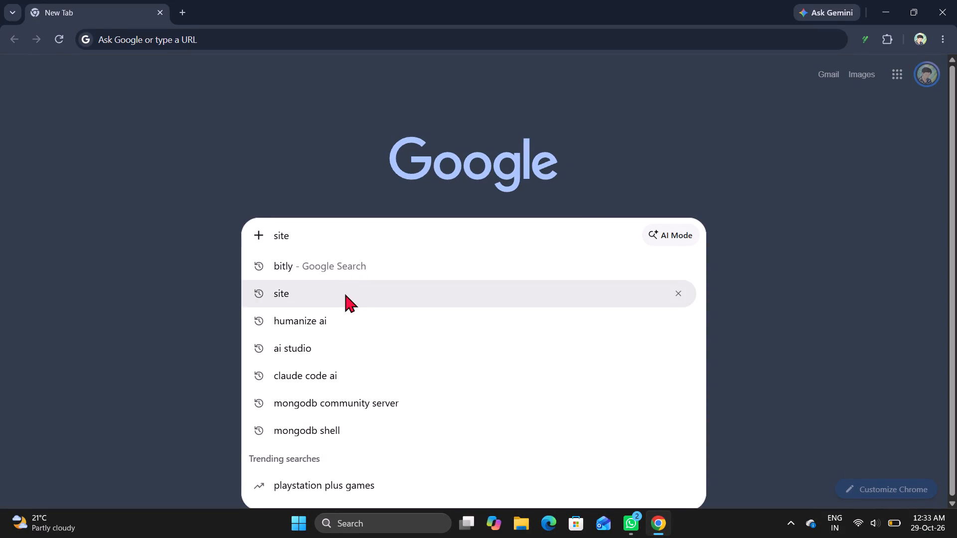
scroll(262, 349, "down", 3)
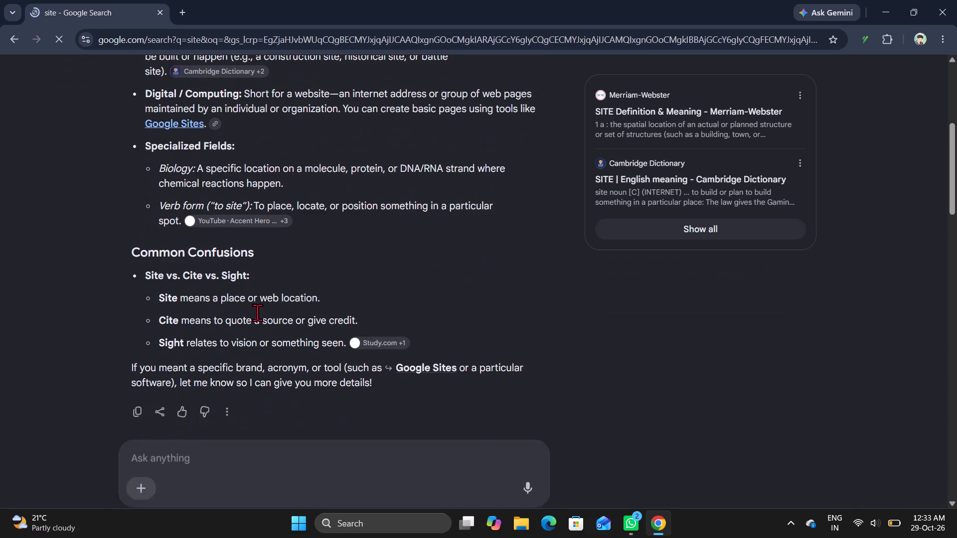
scroll(261, 326, "down", 2)
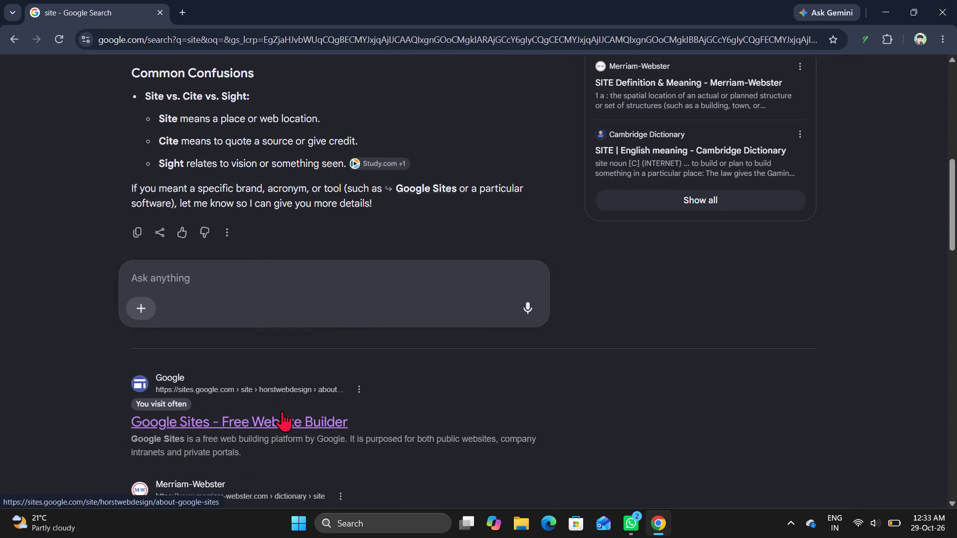
left_click(282, 411)
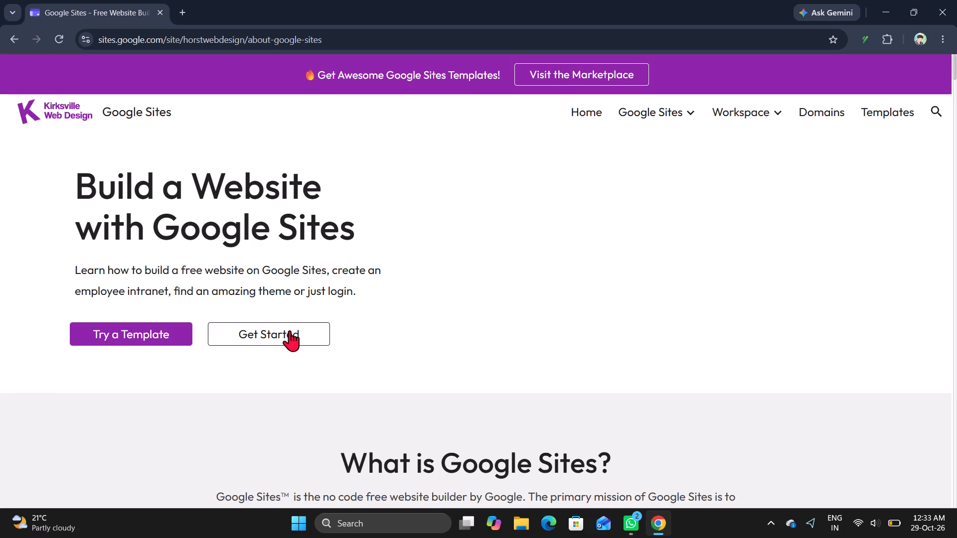
left_click(290, 330)
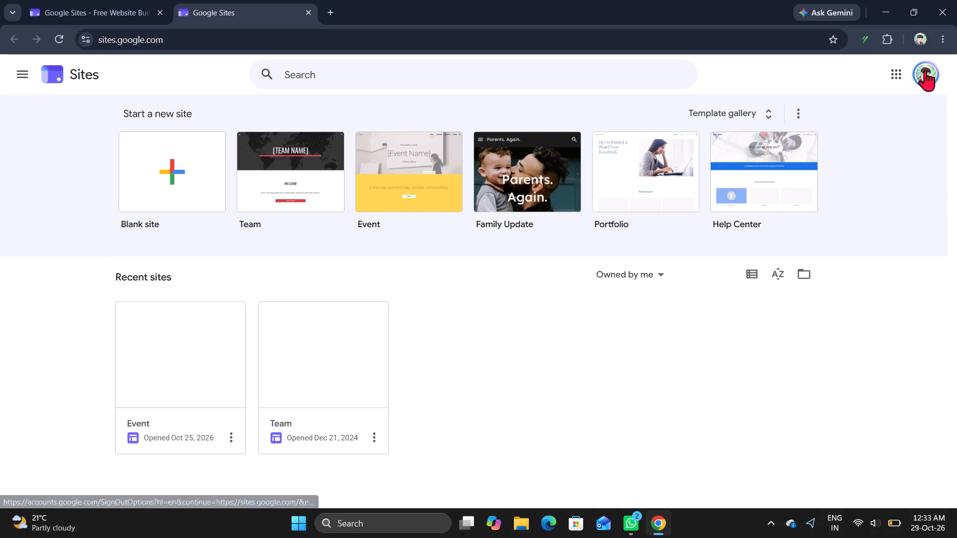
Switch Google Sites to the SN CREATION account and open the S Hack site for editing.
left_click(925, 70)
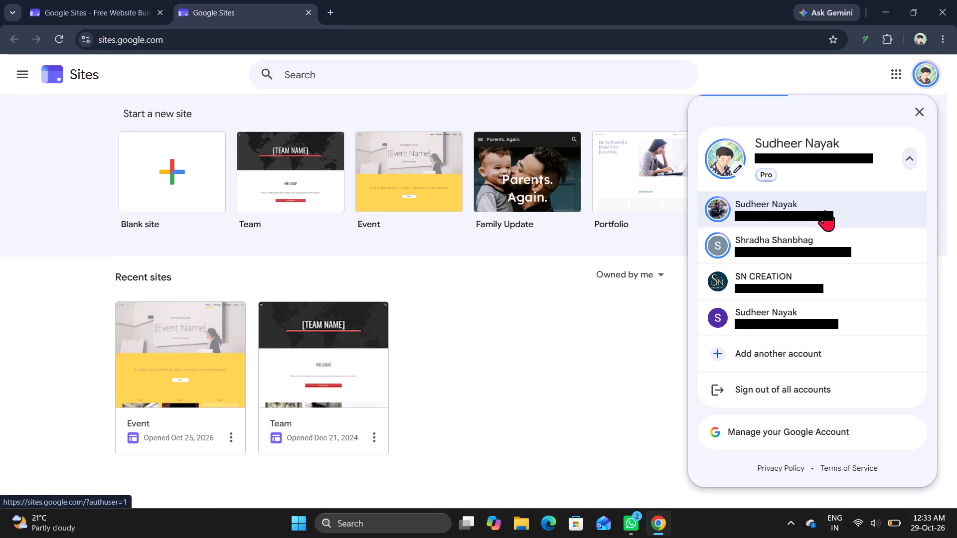
left_click(786, 279)
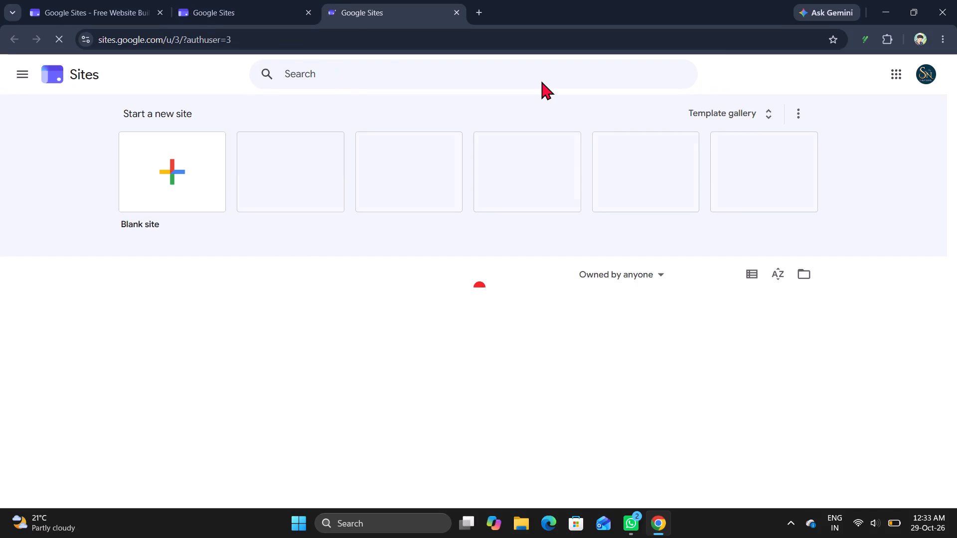
left_click(177, 414)
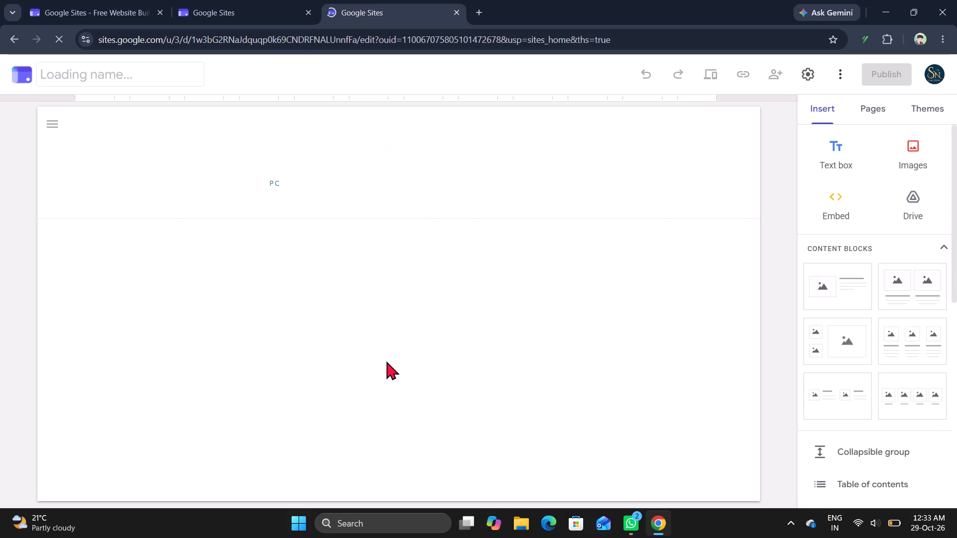
Rename the site document from S Hack to PC.
left_click(135, 83)
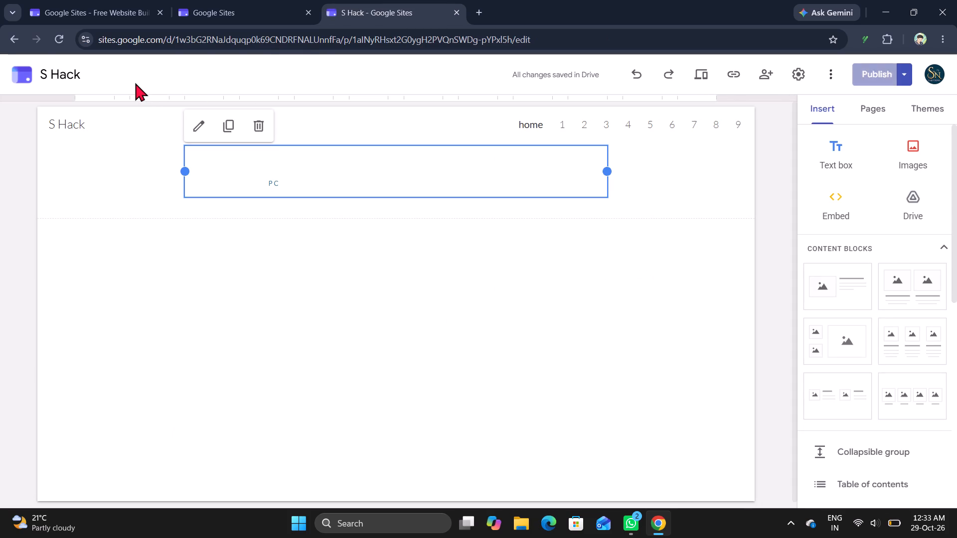
left_click(83, 75)
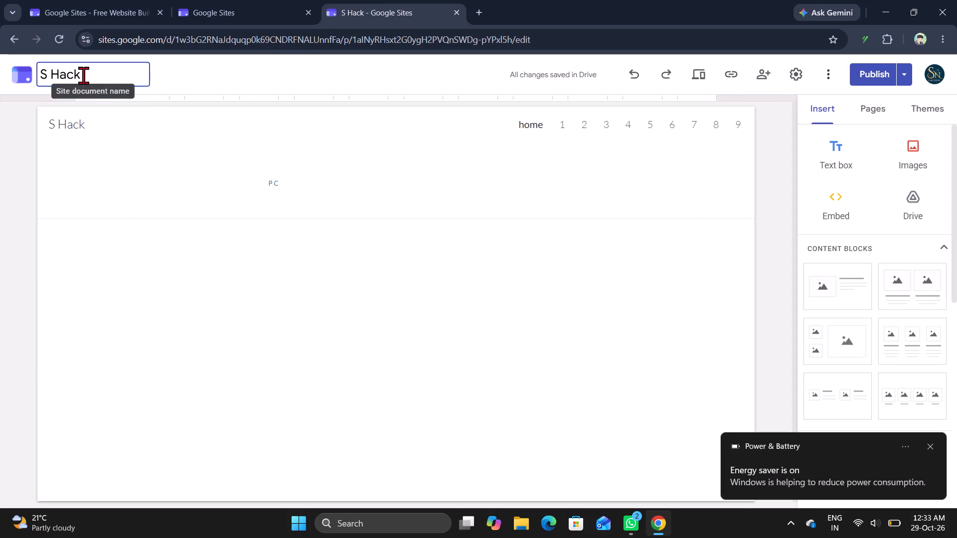
key("BackSpace")
key("BackSpace")
key("BackSpace")
key("BackSpace")
key("BackSpace")
key("BackSpace")
key("BackSpace")
key("BackSpace")
key("BackSpace")
key("BackSpace")
key("BackSpace")
key("BackSpace")
key("BackSpace")
key("BackSpace")
key("BackSpace")
key("BackSpace")
key("BackSpace")
key("BackSpace")
type("PC")
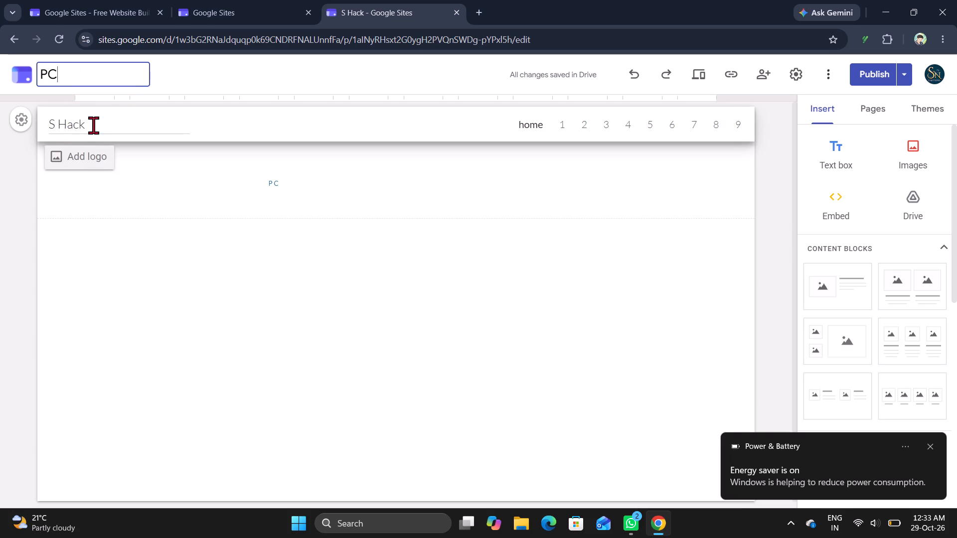
Replace the site name in the page header with PC.
left_click(94, 124)
key("BackSpace")
key("BackSpace")
key("BackSpace")
key("BackSpace")
key("BackSpace")
key("BackSpace")
key("BackSpace")
key("BackSpace")
key("BackSpace")
key("BackSpace")
key("BackSpace")
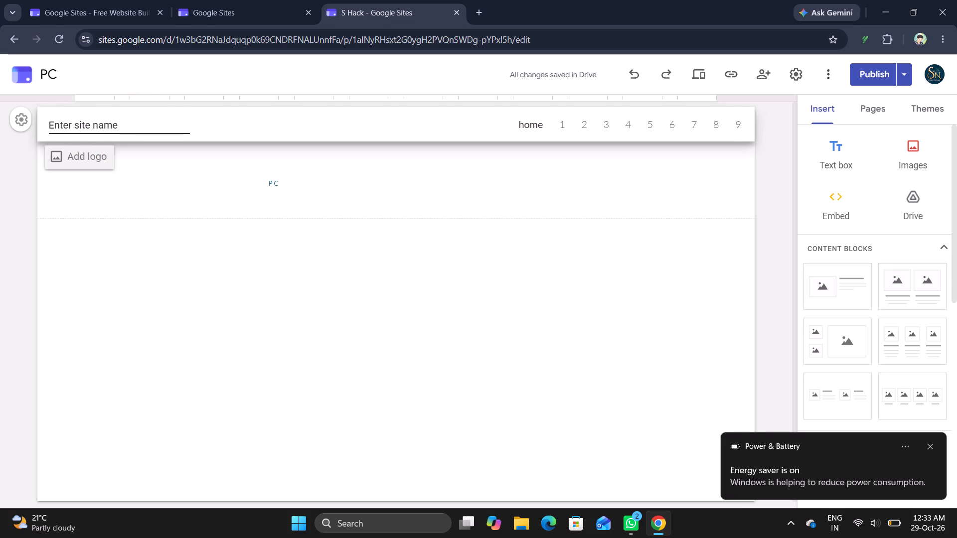
type("PC")
Review the site title change and publish the updated site.
left_click(869, 70)
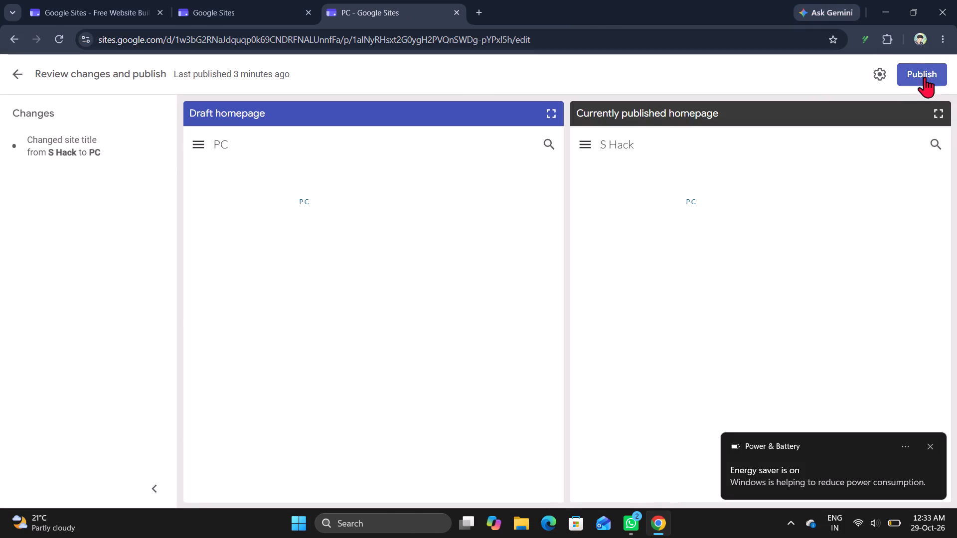
left_click(925, 77)
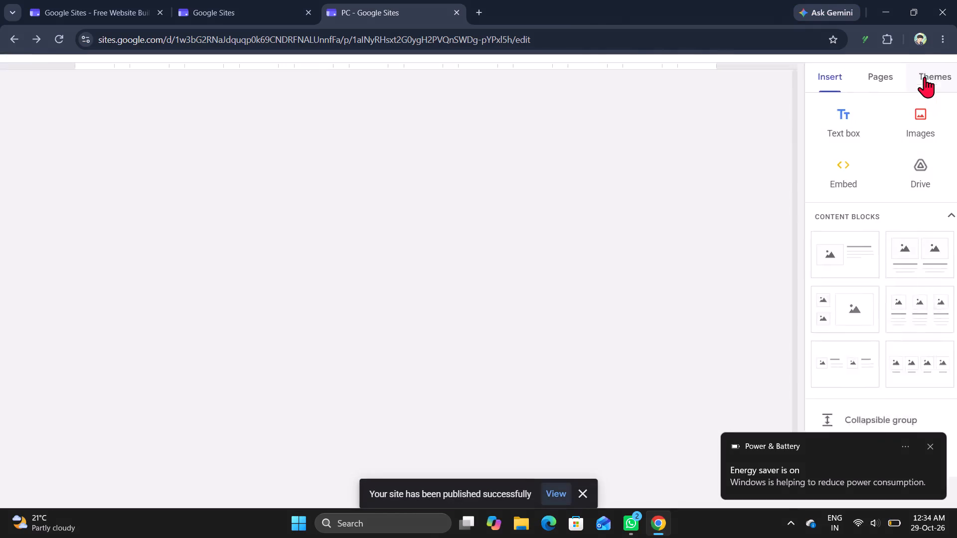
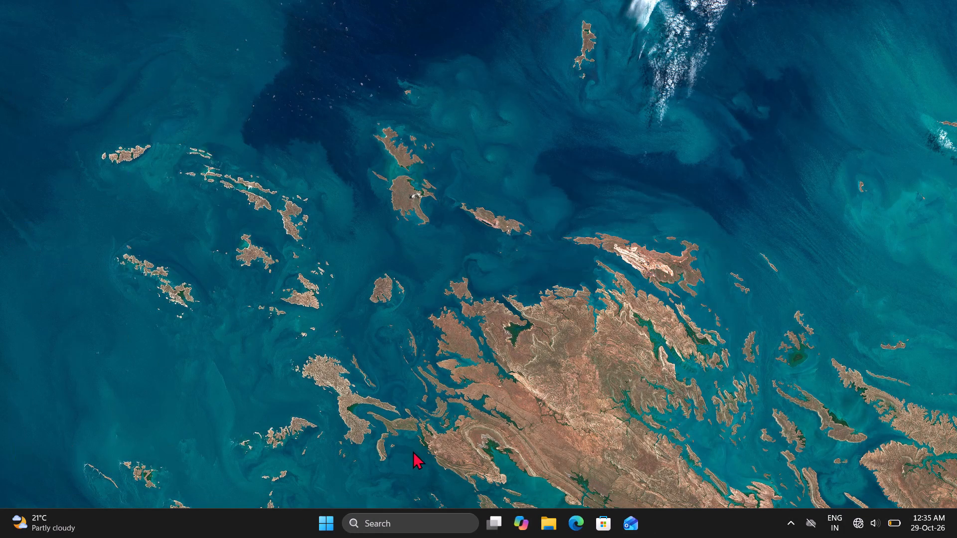
Shut down the computer.
left_click(324, 517)
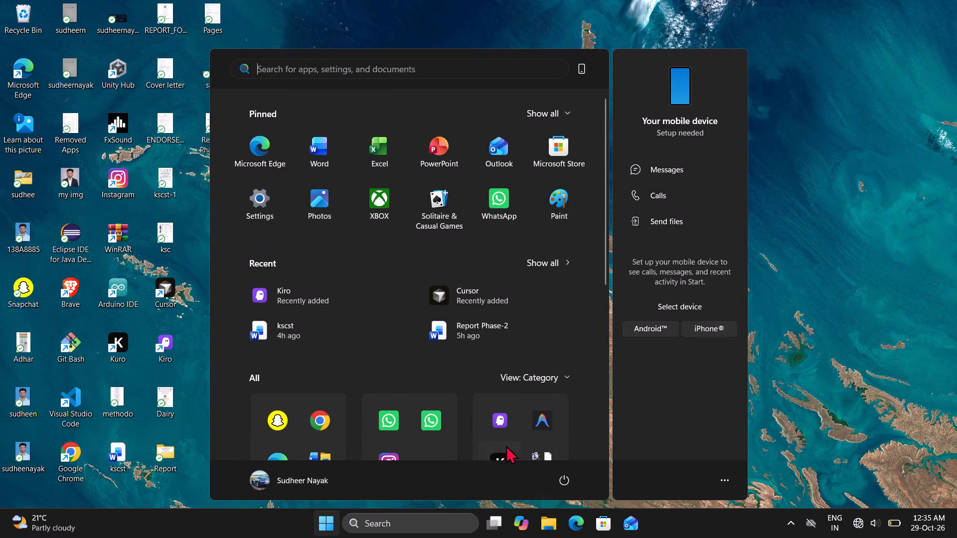
left_click(564, 475)
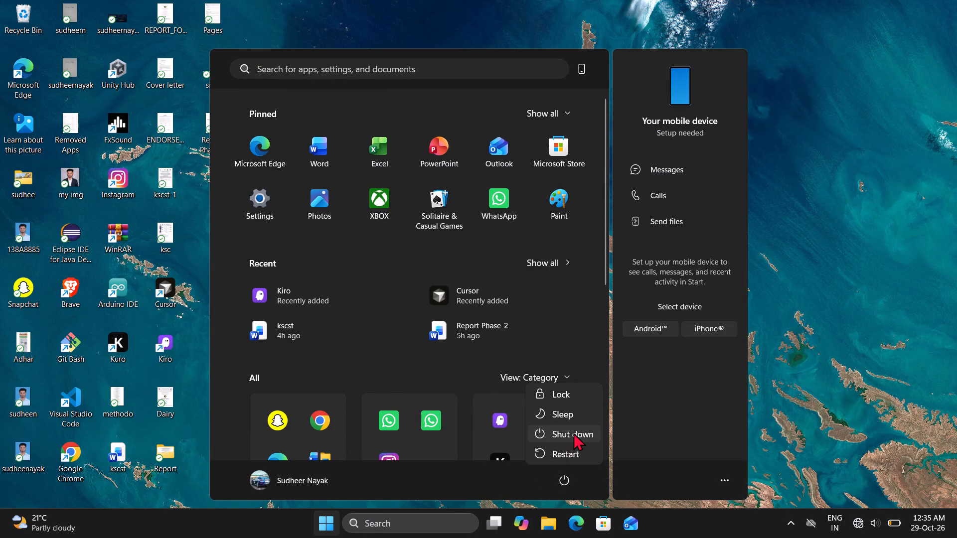
left_click(573, 432)
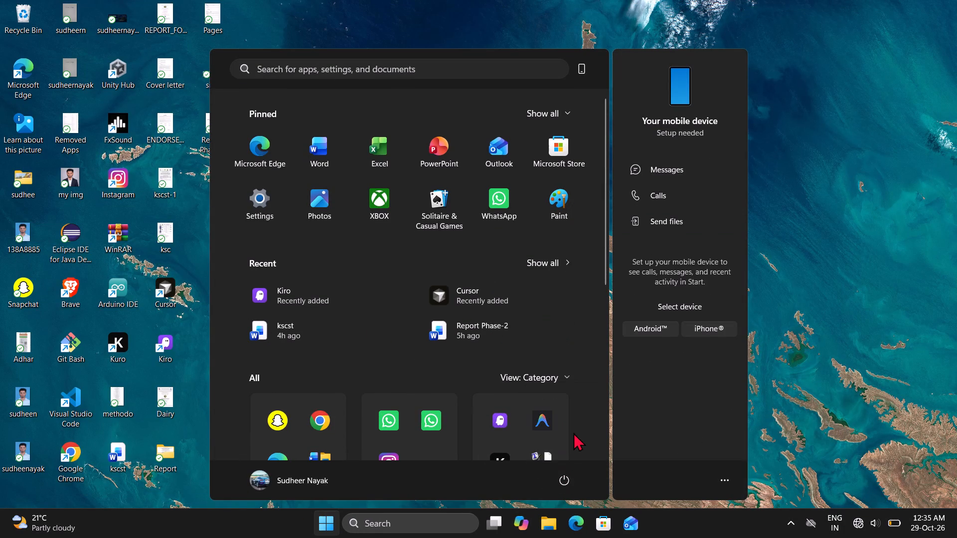